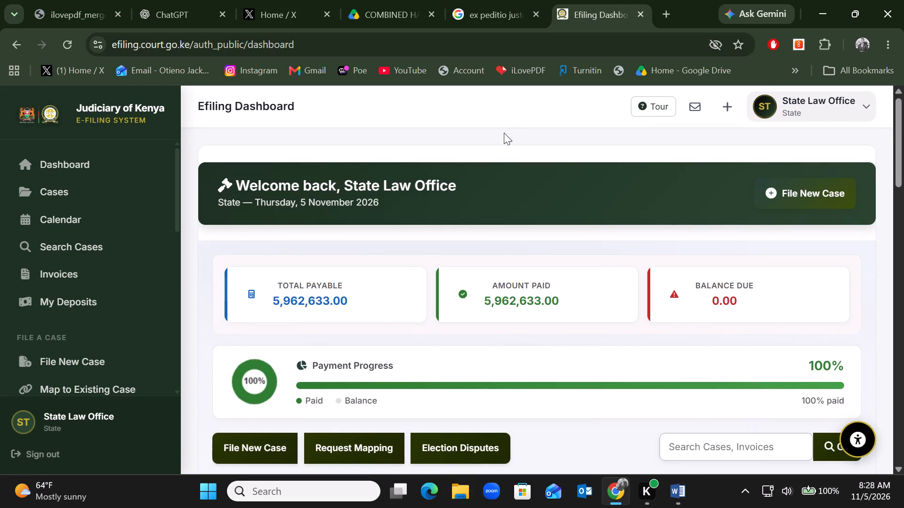
# Switch to the appellant's submissions in Word and read paragraphs 12 to 18, covering appellate interference and loss of earning capacity.
pyautogui.click(681, 489)
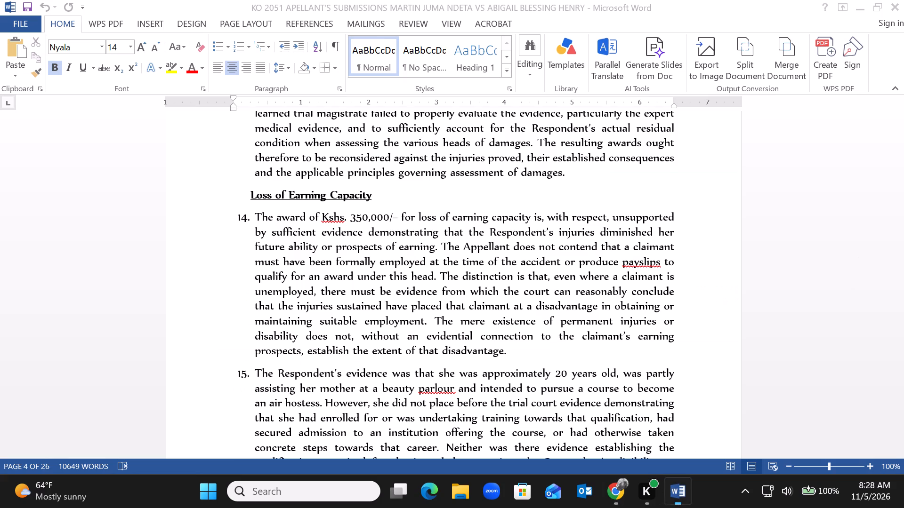
pyautogui.scroll(10, 361, 275)
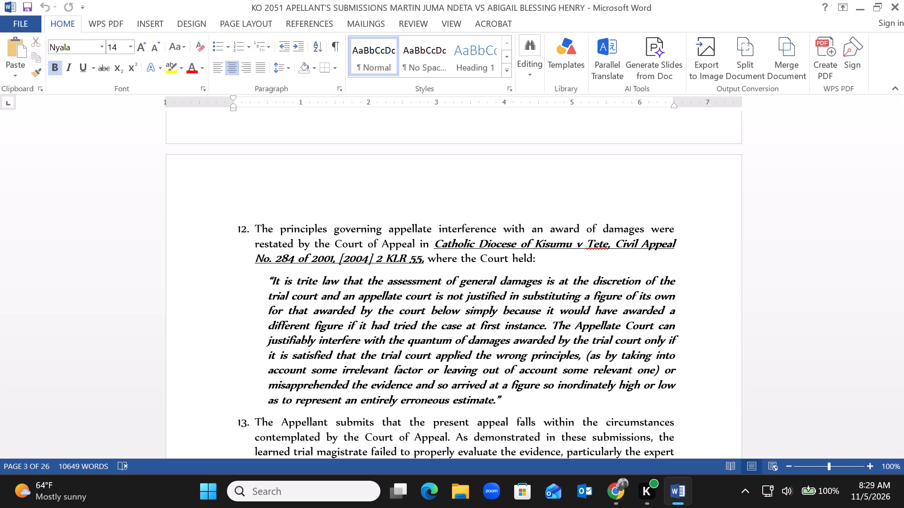
pyautogui.scroll(-4, 357, 401)
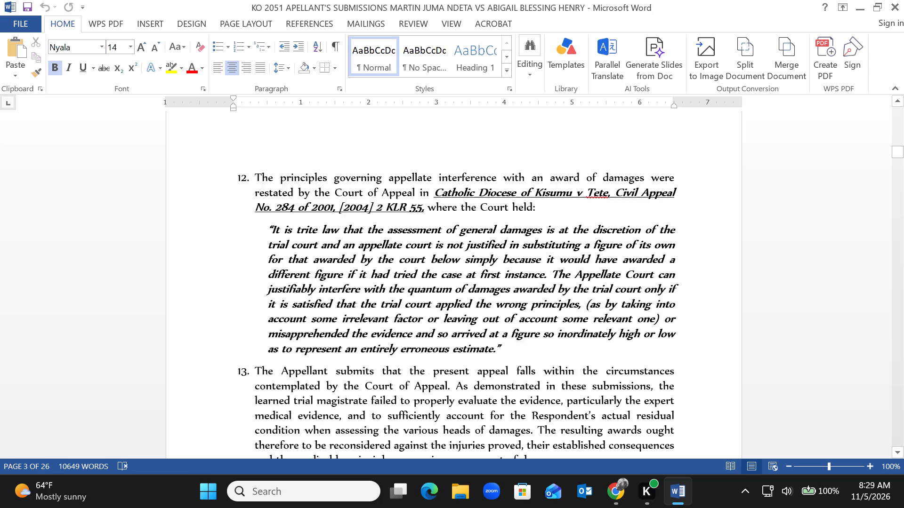
pyautogui.scroll(-10, 363, 380)
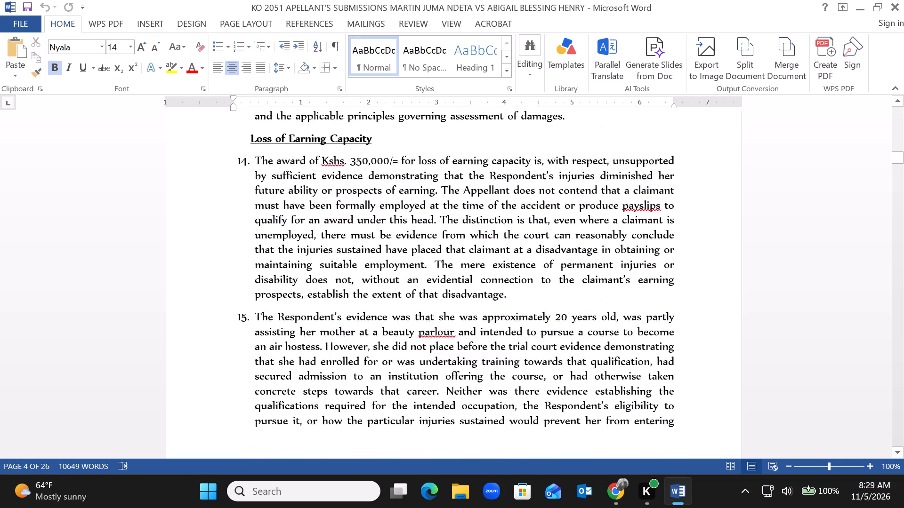
pyautogui.scroll(-15, 359, 391)
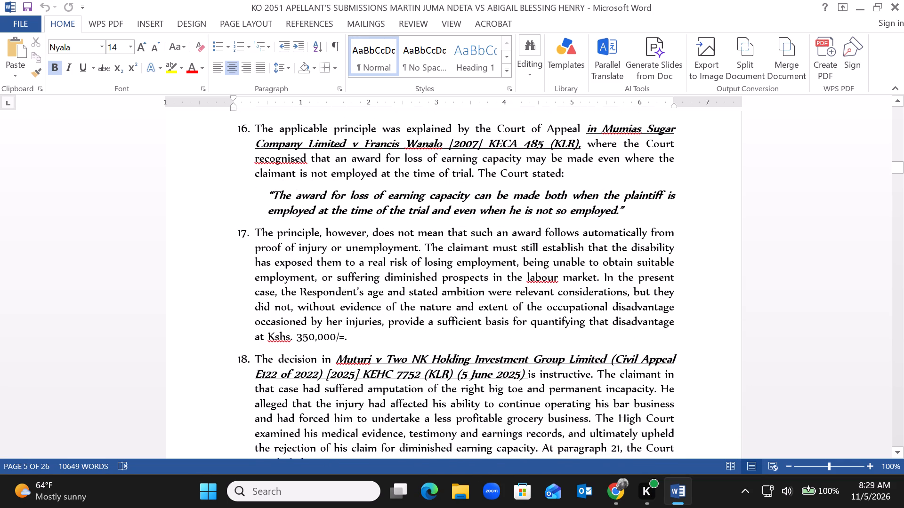
# Remove the underline, italic and bold formatting from the word "in" before the Mumias Sugar citation in paragraph 16.
pyautogui.scroll(1, 358, 396)
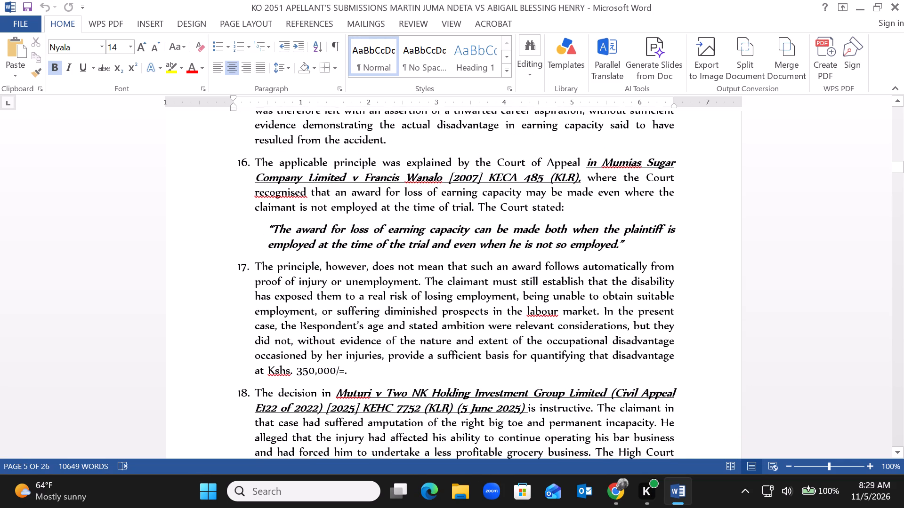
pyautogui.moveTo(602, 164); pyautogui.dragTo(583, 168)
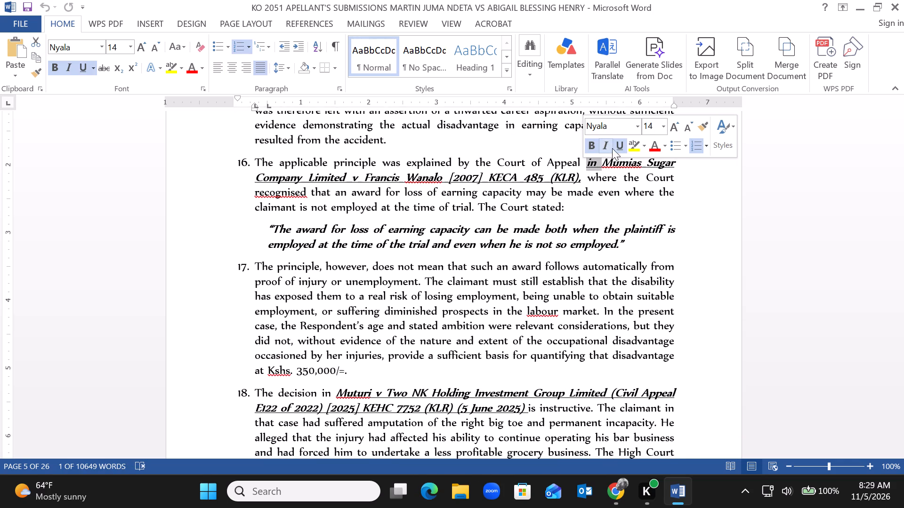
pyautogui.click(623, 145)
pyautogui.click(607, 148)
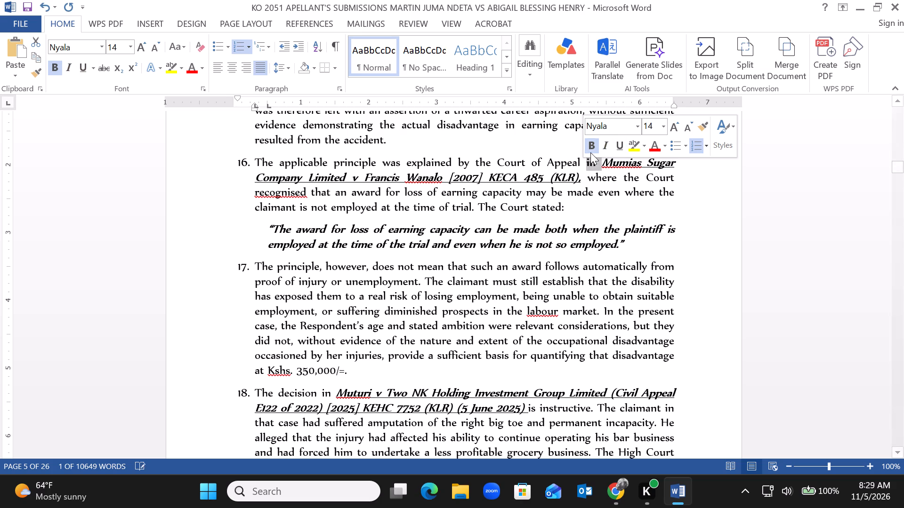
pyautogui.click(591, 147)
pyautogui.click(600, 177)
# Copy the Mumias Sugar v Wanalo [2007] KECA 485 (KLR) citation, search Google for it in a new Chrome tab, and open the Kenya Law judgment.
pyautogui.moveTo(604, 160); pyautogui.dragTo(589, 171)
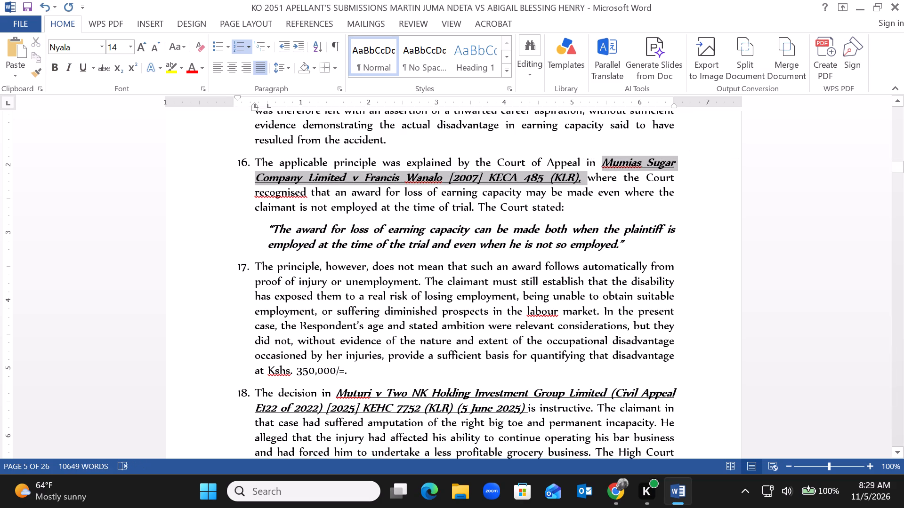
pyautogui.moveTo(589, 171); pyautogui.dragTo(583, 175)
pyautogui.hotkey('ctrl', 'c')
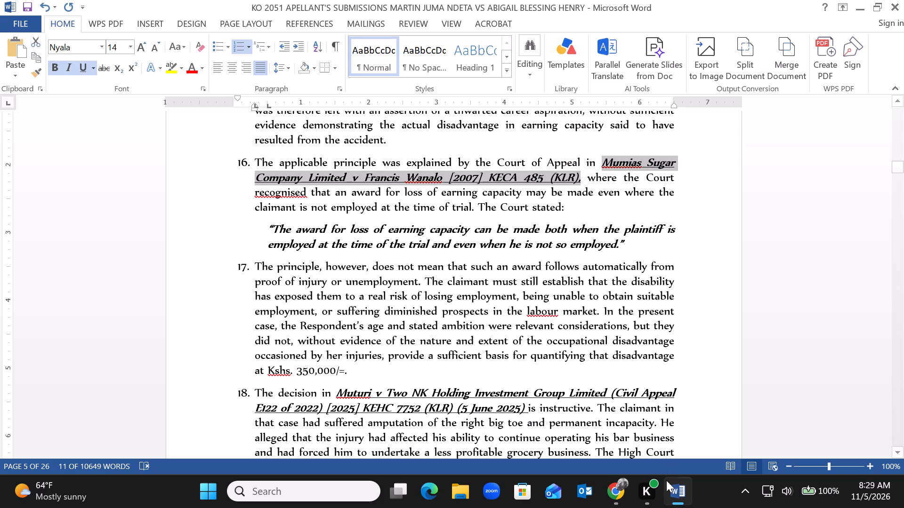
pyautogui.click(611, 496)
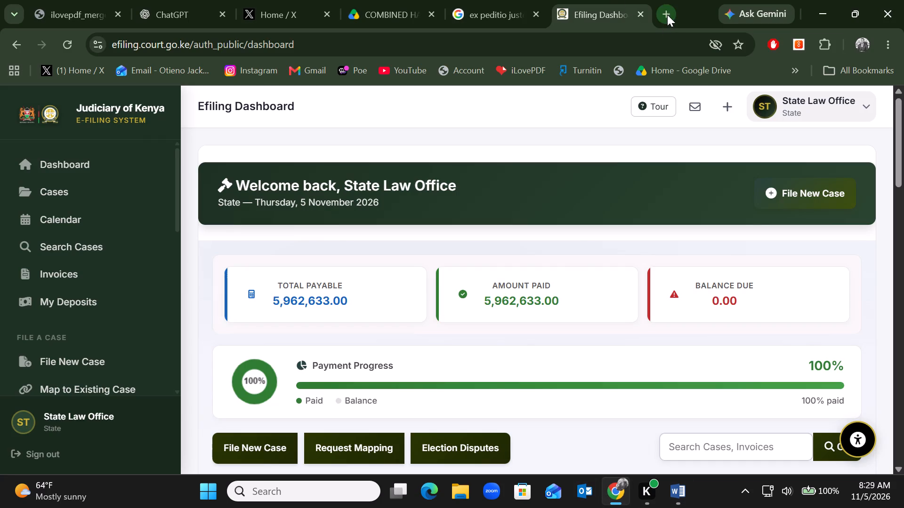
pyautogui.click(667, 15)
pyautogui.hotkey('ctrl', 'v')
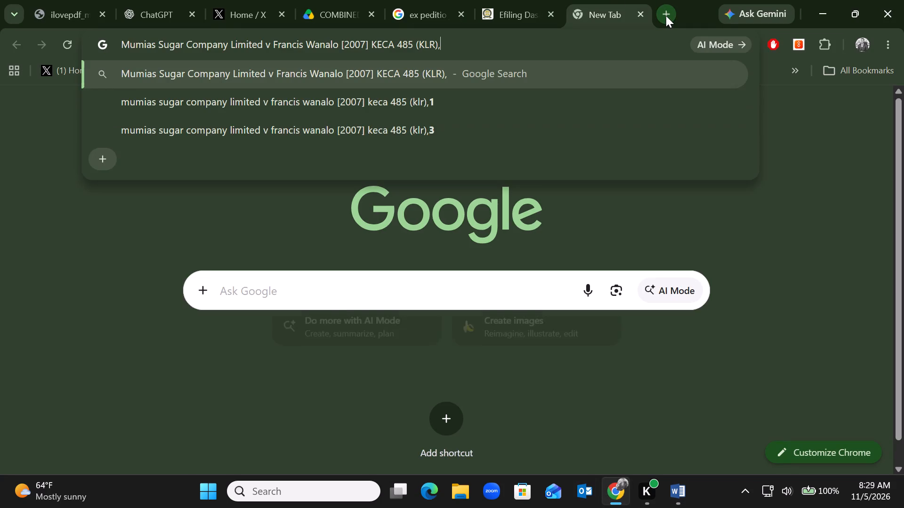
pyautogui.press('Return')
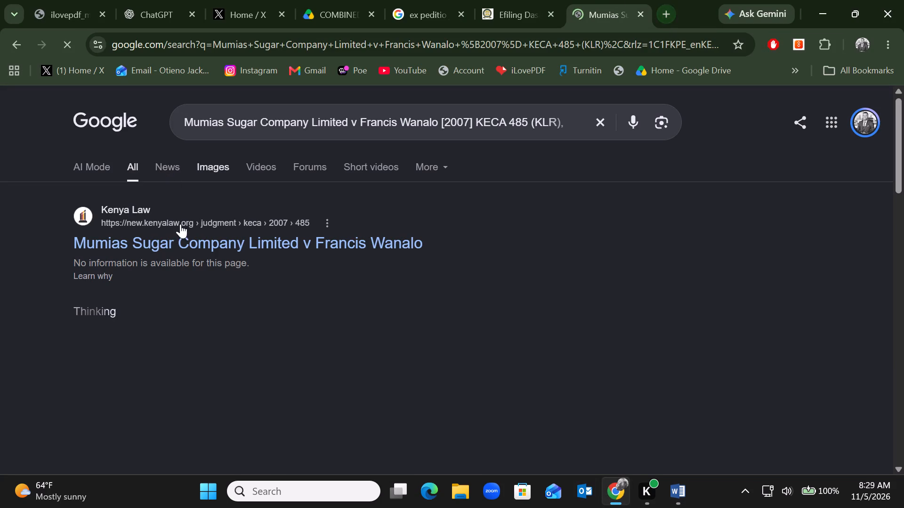
pyautogui.click(188, 244)
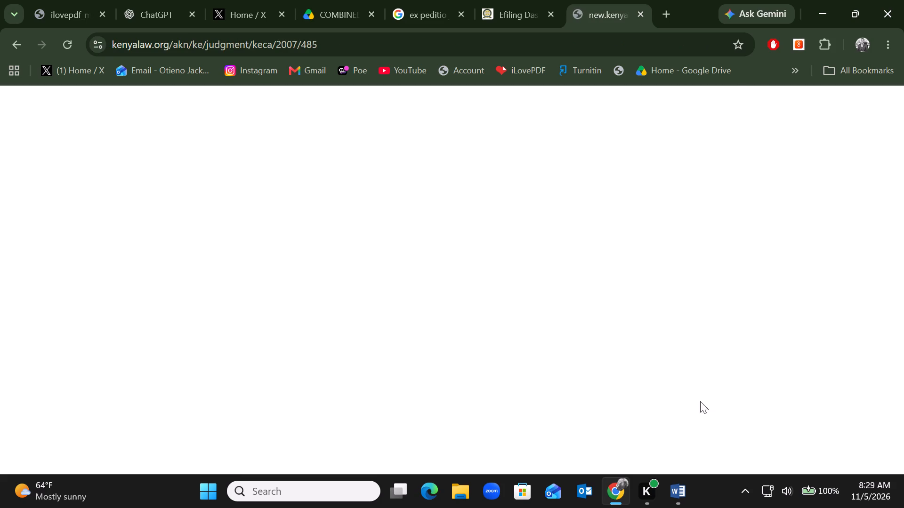
# Copy the word "earning" from the quotation under paragraph 16 in Word, search the Kenya Law judgment for it, and open a matching passage.
pyautogui.click(675, 482)
pyautogui.click(305, 337)
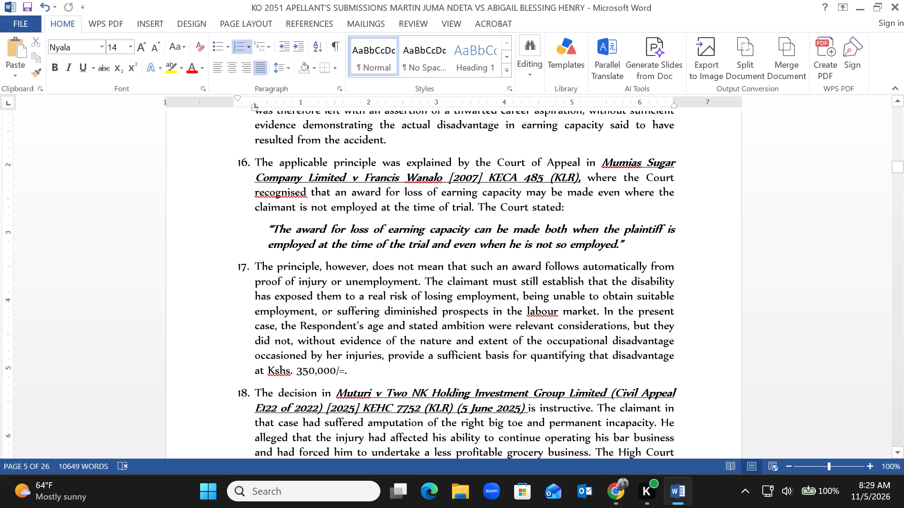
pyautogui.moveTo(389, 232); pyautogui.dragTo(427, 230)
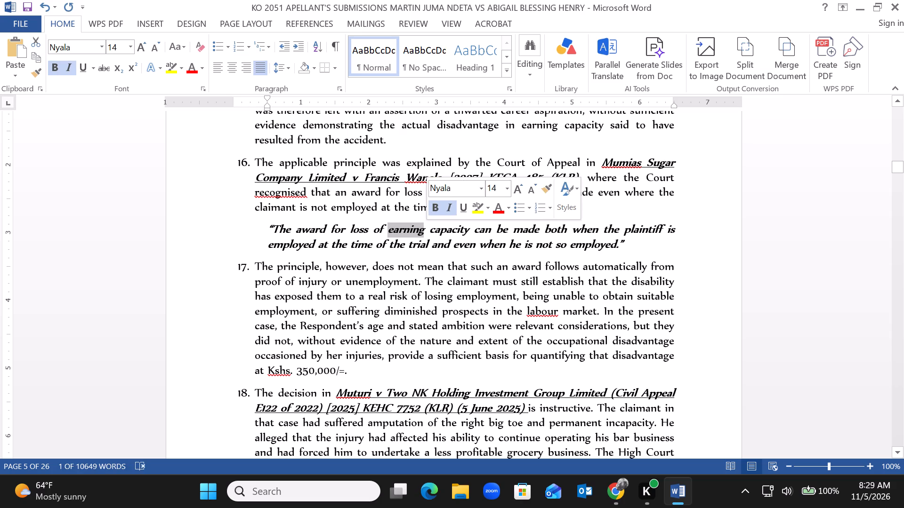
pyautogui.hotkey('ctrl', 'c')
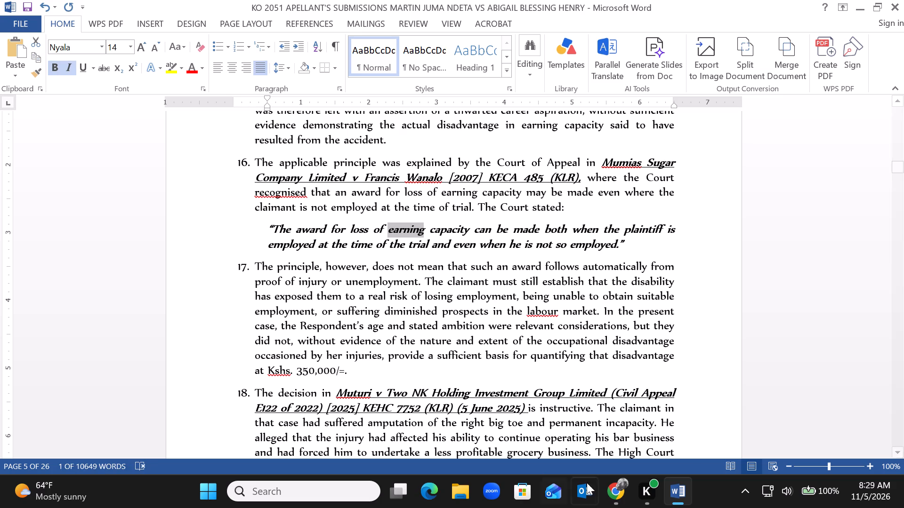
pyautogui.click(616, 490)
pyautogui.click(635, 436)
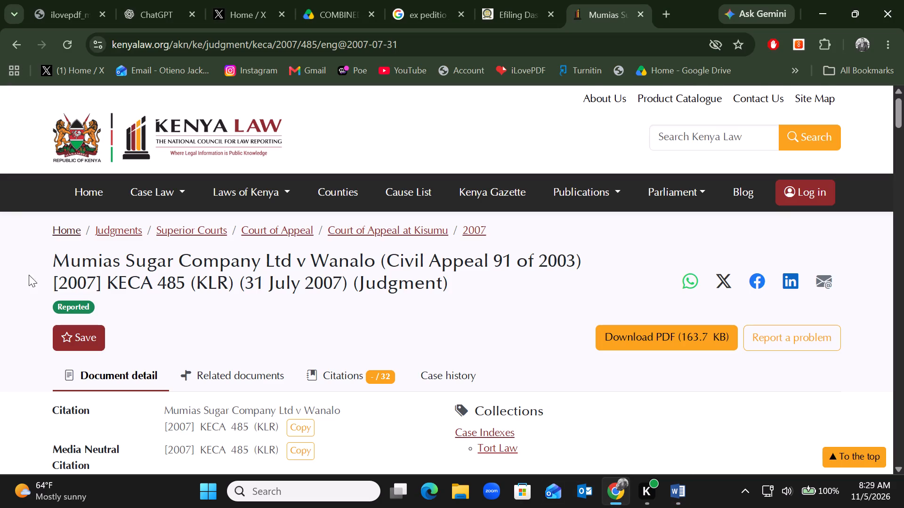
pyautogui.scroll(-9, 289, 301)
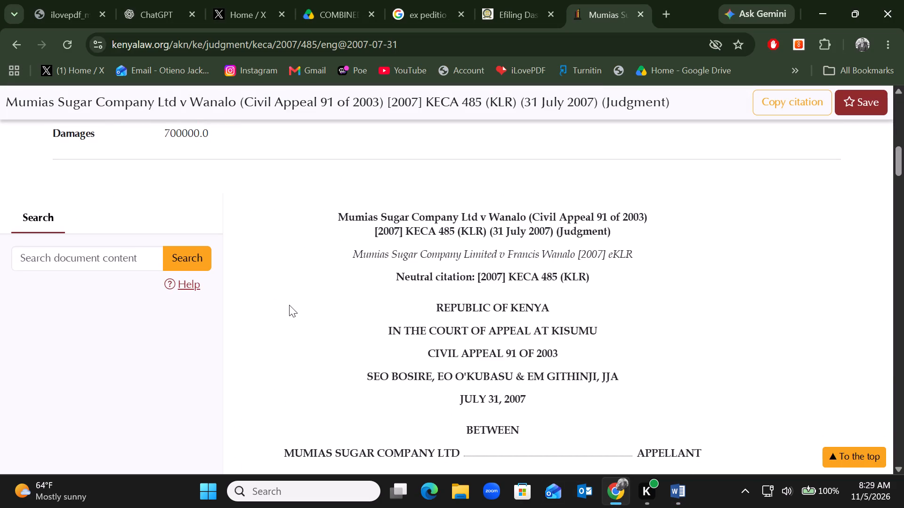
pyautogui.click(78, 255)
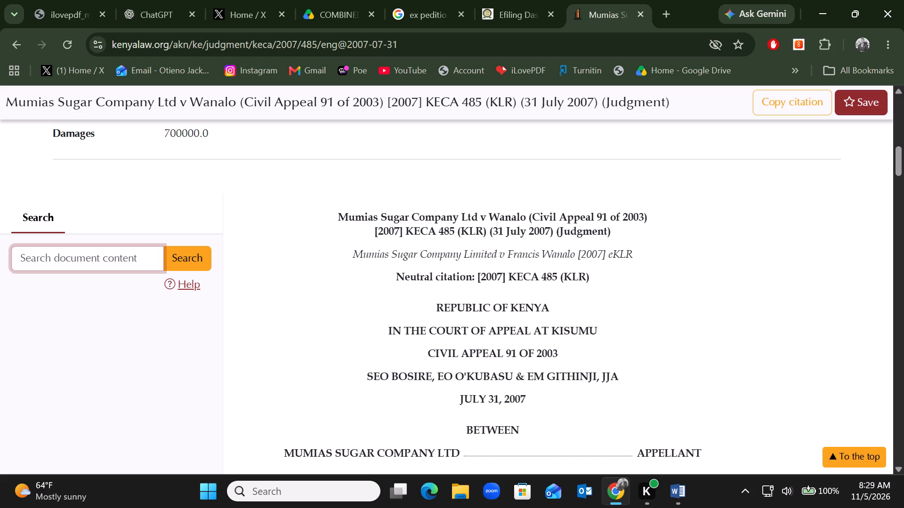
pyautogui.hotkey('ctrl', 'v')
pyautogui.click(191, 237)
pyautogui.click(188, 249)
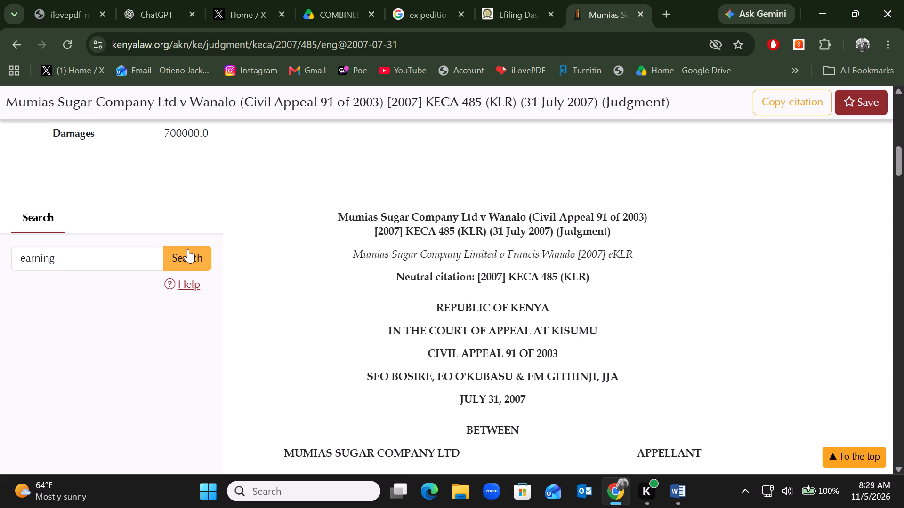
pyautogui.click(70, 412)
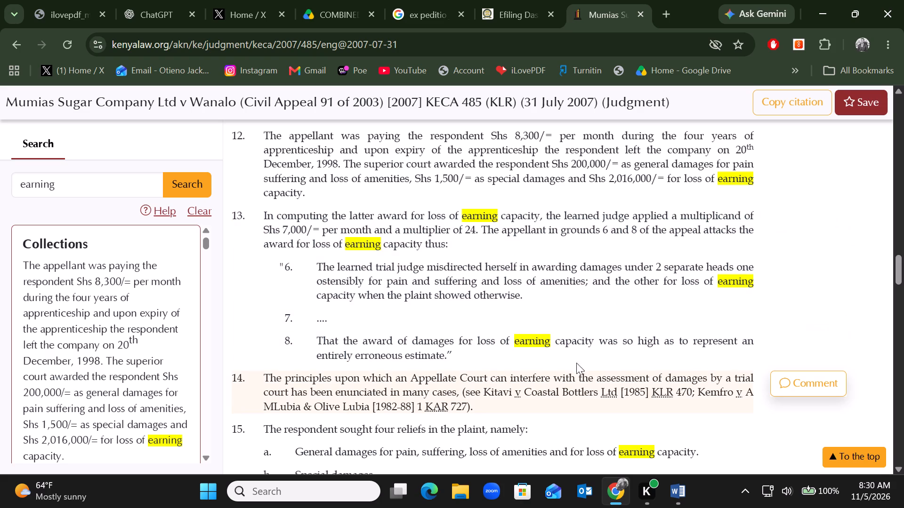
# Compare the quotation under paragraph 16 of the Word submissions with the judgment's paragraphs 12 to 18 on loss of earning capacity.
pyautogui.click(669, 495)
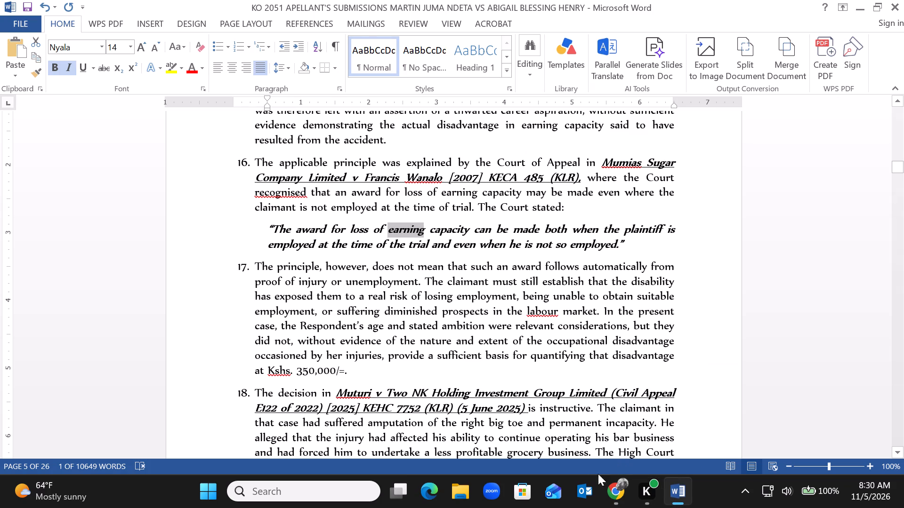
pyautogui.click(614, 489)
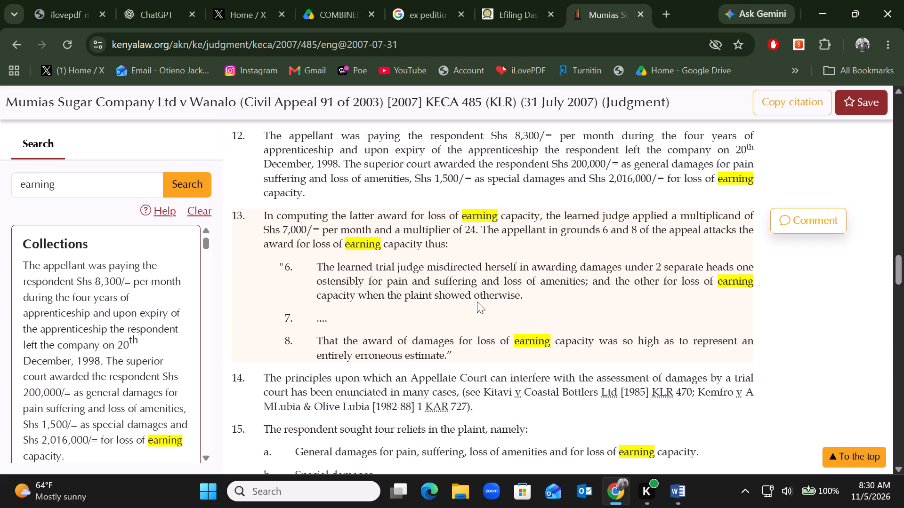
pyautogui.scroll(-5, 476, 307)
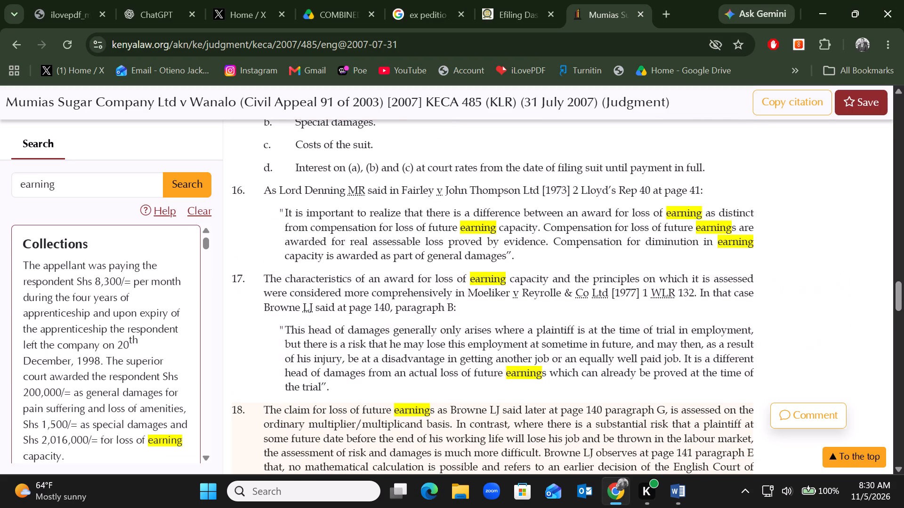
pyautogui.click(669, 489)
pyautogui.click(667, 488)
pyautogui.click(681, 490)
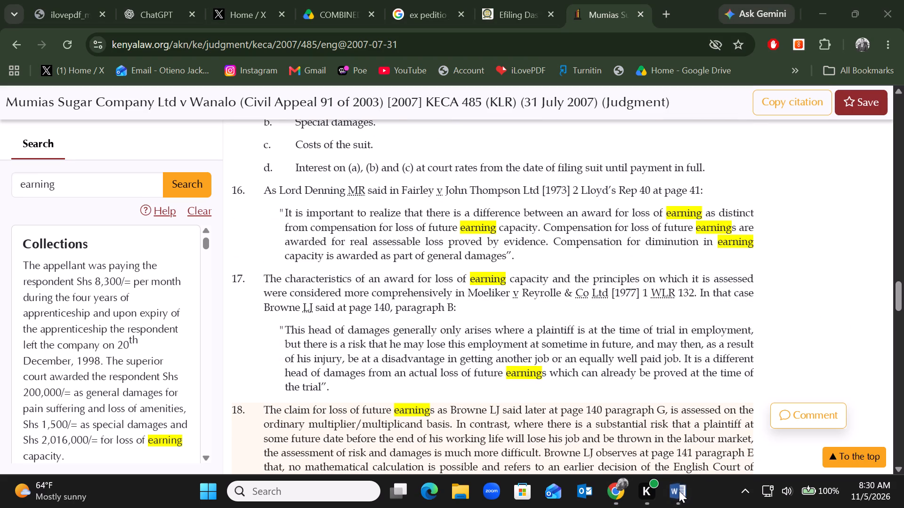
pyautogui.moveTo(678, 485); pyautogui.dragTo(713, 498)
pyautogui.click(683, 501)
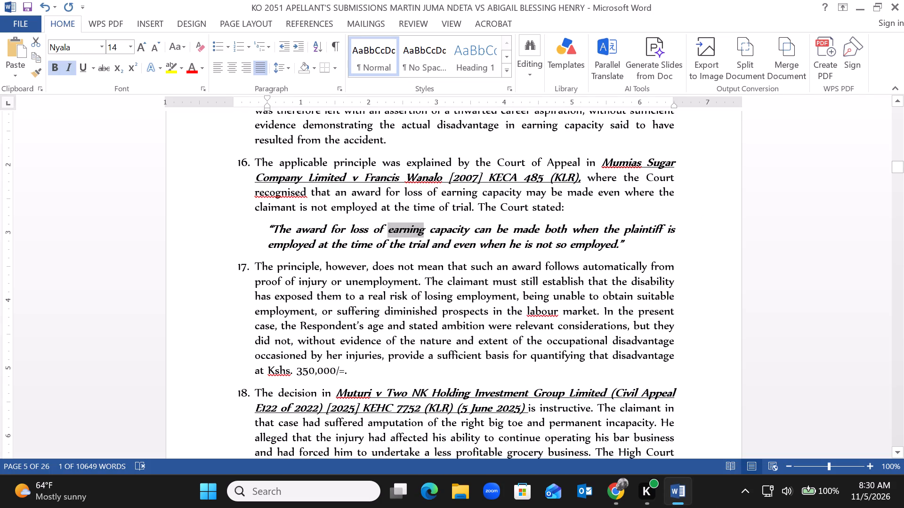
pyautogui.click(375, 321)
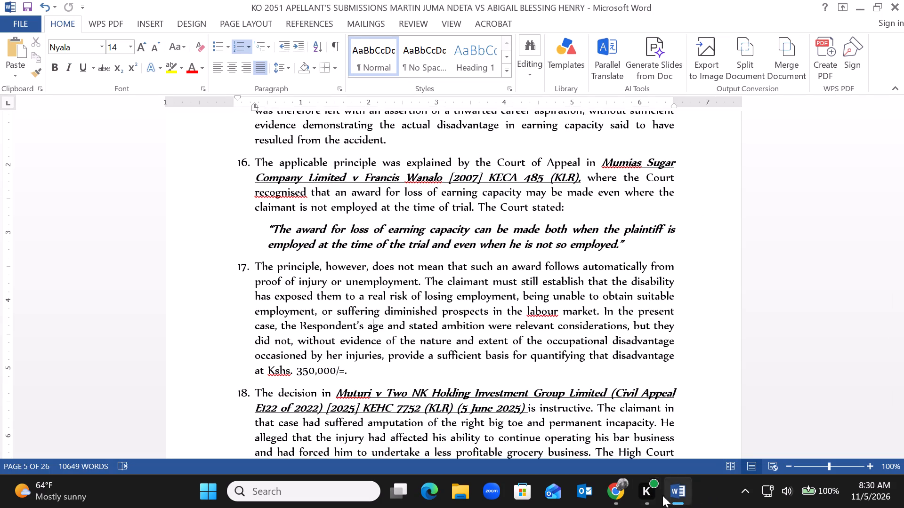
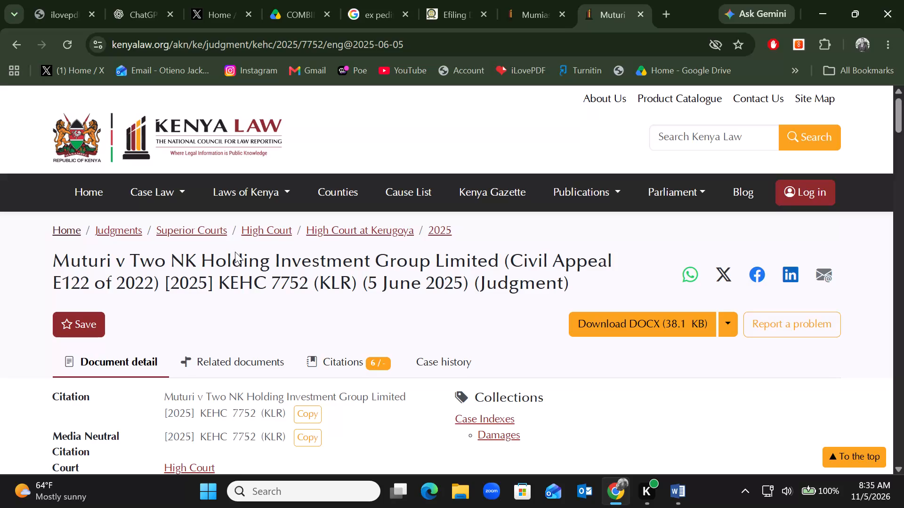
# Copy "nevitable" from the quotation under paragraph 18 in Word, search the Muturi judgment on Kenya Law for it, and open the match.
pyautogui.scroll(-4, 373, 338)
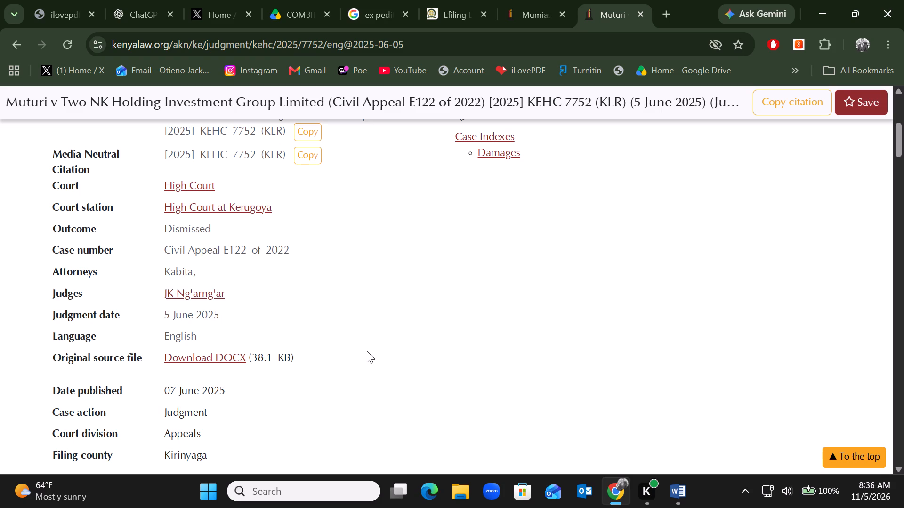
pyautogui.scroll(-6, 369, 359)
pyautogui.scroll(1, 374, 354)
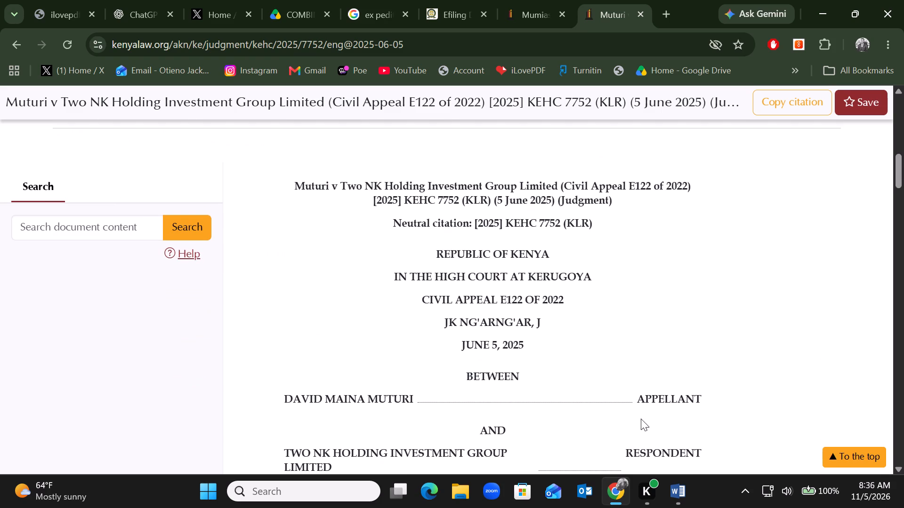
pyautogui.click(682, 492)
pyautogui.click(399, 343)
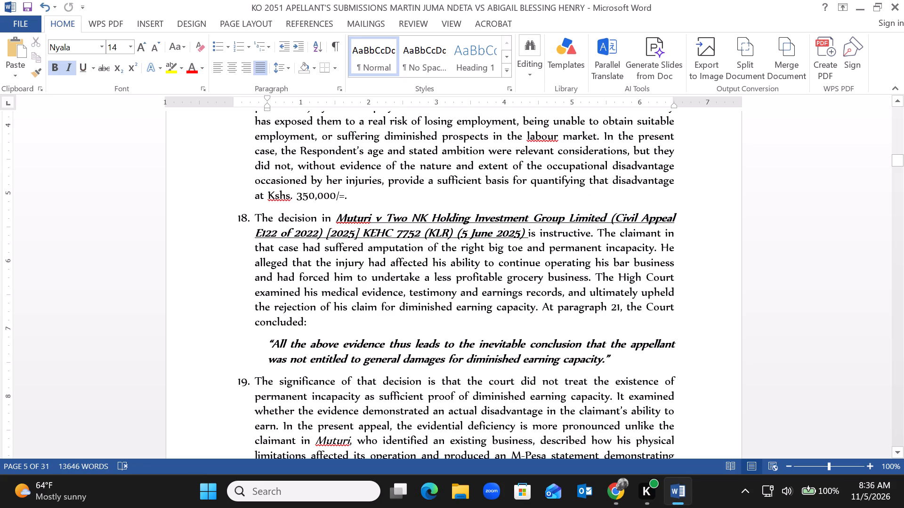
pyautogui.moveTo(482, 342); pyautogui.dragTo(527, 341)
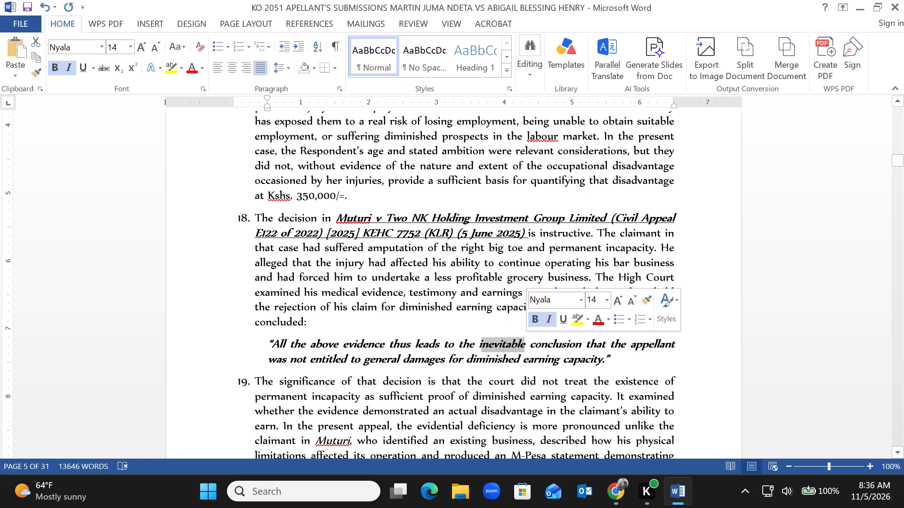
pyautogui.hotkey('ctrl', 'c')
pyautogui.click(616, 496)
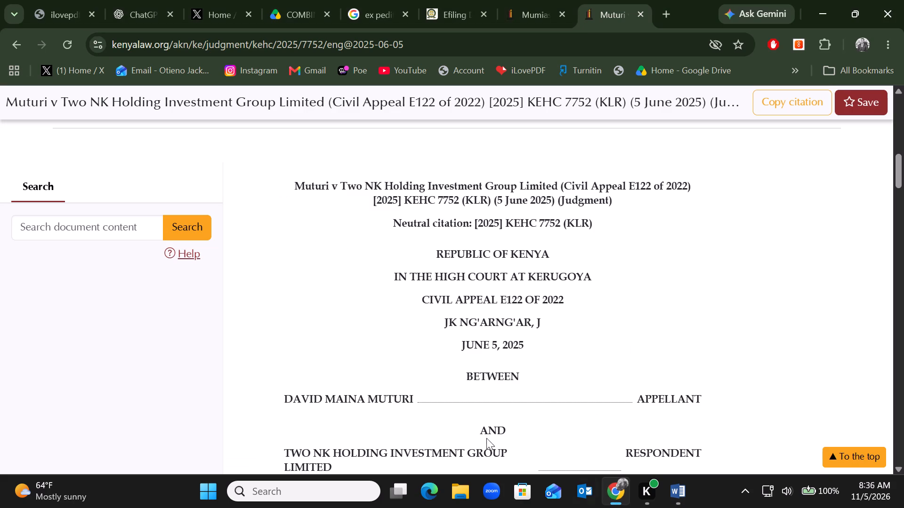
pyautogui.click(81, 229)
pyautogui.hotkey('ctrl', 'v')
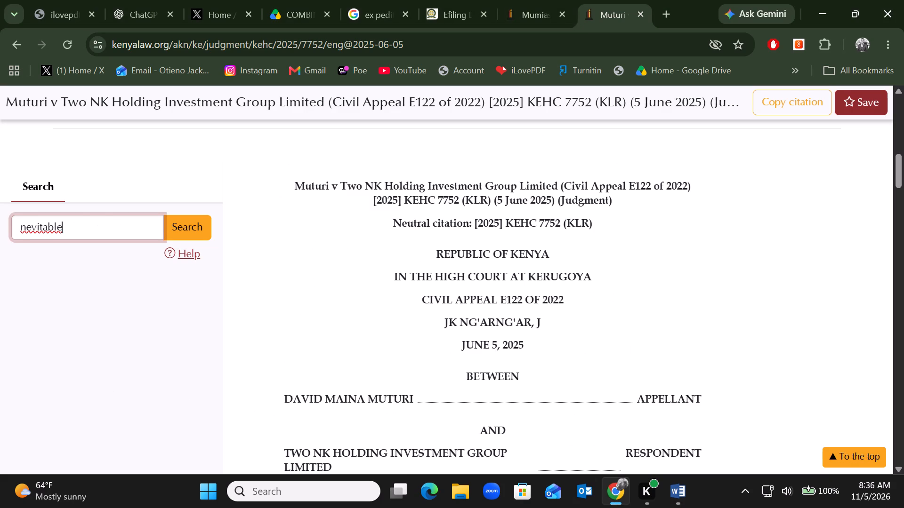
pyautogui.press('Return')
pyautogui.click(87, 346)
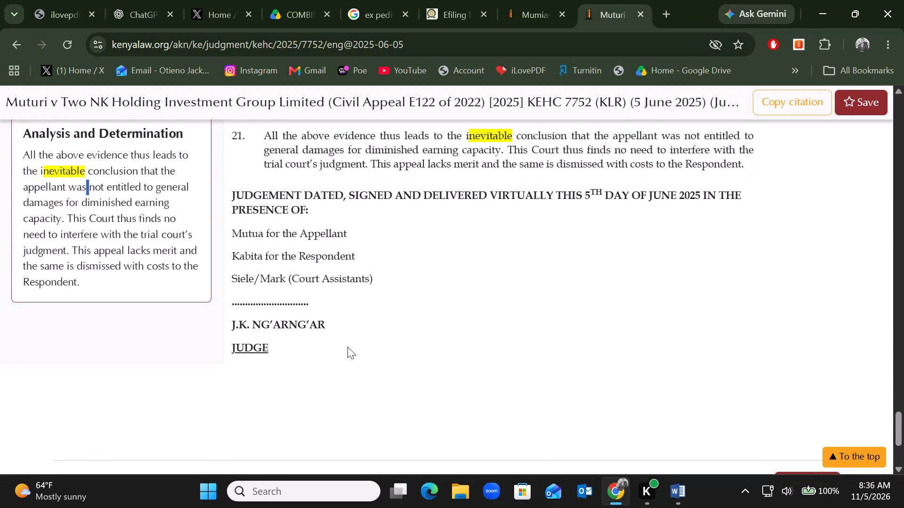
# Copy the full text of the Muturi v Two NK Holding judgment, from its title to the judge's sign-off.
pyautogui.scroll(15, 347, 347)
pyautogui.scroll(7, 347, 347)
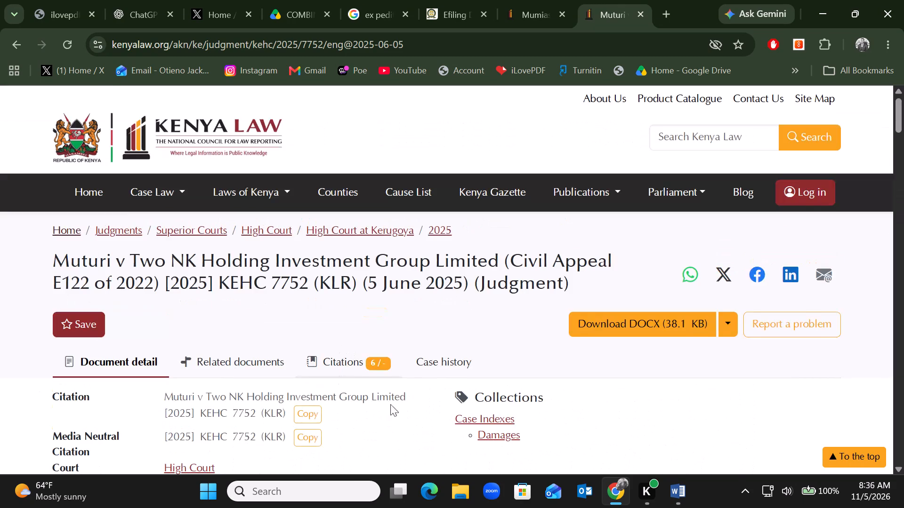
pyautogui.scroll(-8, 450, 416)
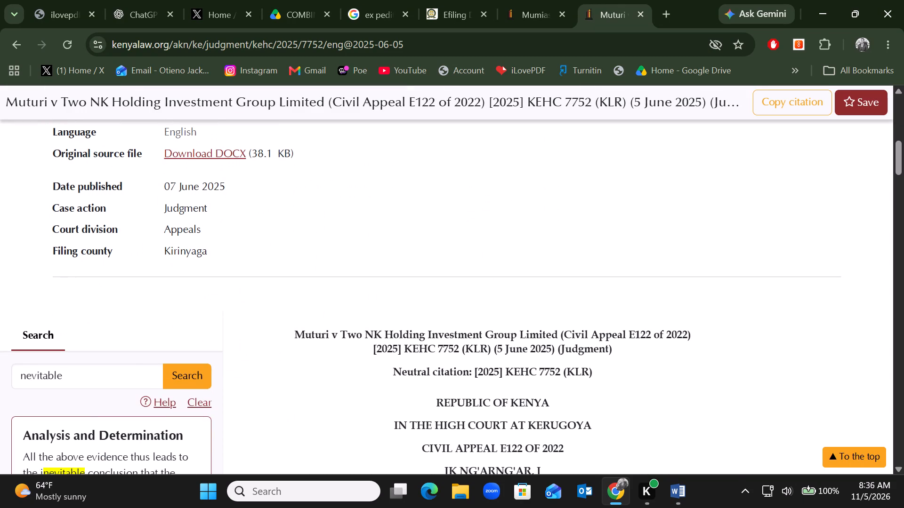
pyautogui.moveTo(292, 333); pyautogui.dragTo(407, 431)
pyautogui.scroll(-5, 407, 433)
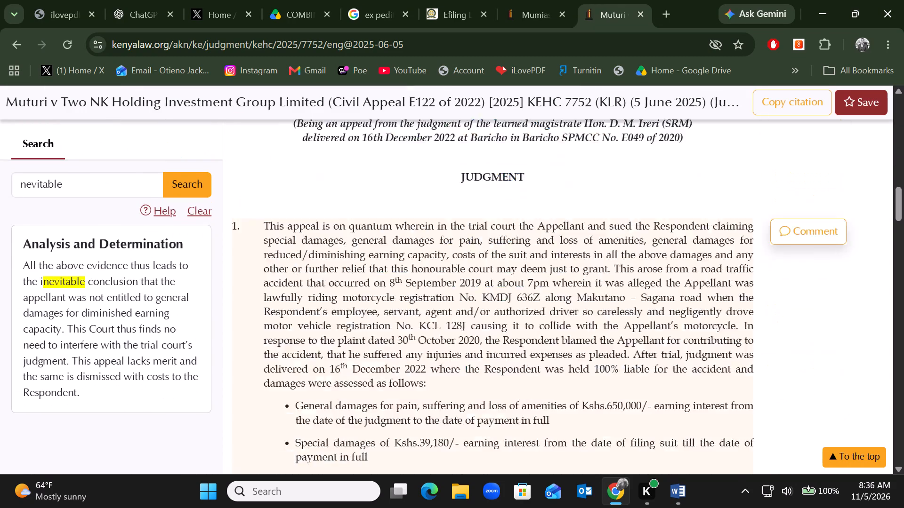
pyautogui.scroll(-1, 407, 431)
pyautogui.moveTo(407, 431); pyautogui.dragTo(410, 429)
pyautogui.scroll(-6, 410, 429)
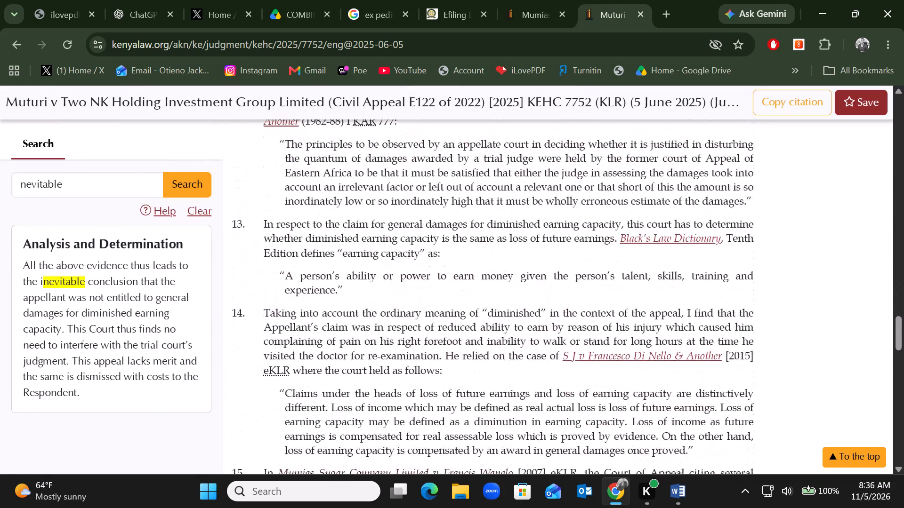
pyautogui.scroll(-2, 410, 429)
pyautogui.moveTo(410, 429); pyautogui.dragTo(468, 403)
pyautogui.scroll(-5, 468, 403)
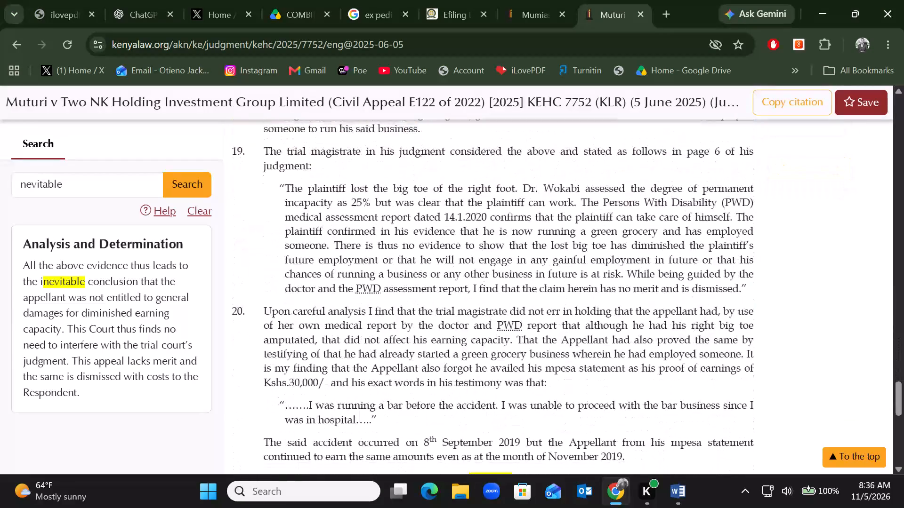
pyautogui.moveTo(468, 403); pyautogui.dragTo(355, 404)
pyautogui.scroll(-4, 473, 415)
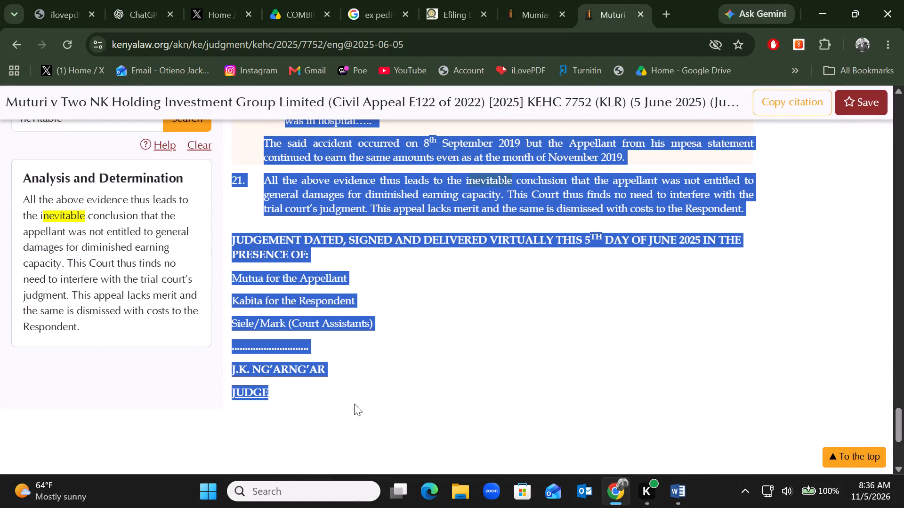
pyautogui.hotkey('ctrl', 'c')
# Paste the copied judgment on a new page at the end of the Word submissions, after the Mumias Sugar judgment's Deputy Registrar line.
pyautogui.click(672, 506)
pyautogui.moveTo(892, 167); pyautogui.dragTo(903, 276)
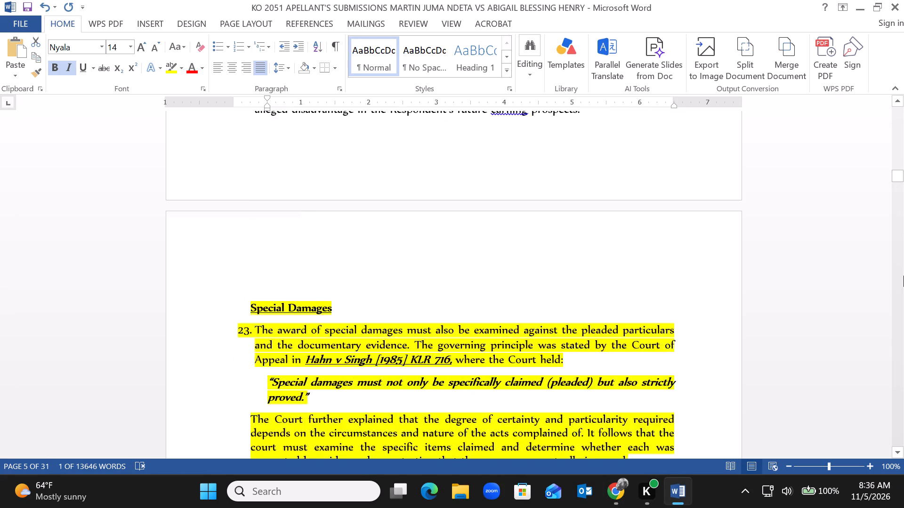
pyautogui.moveTo(903, 276); pyautogui.dragTo(842, 489)
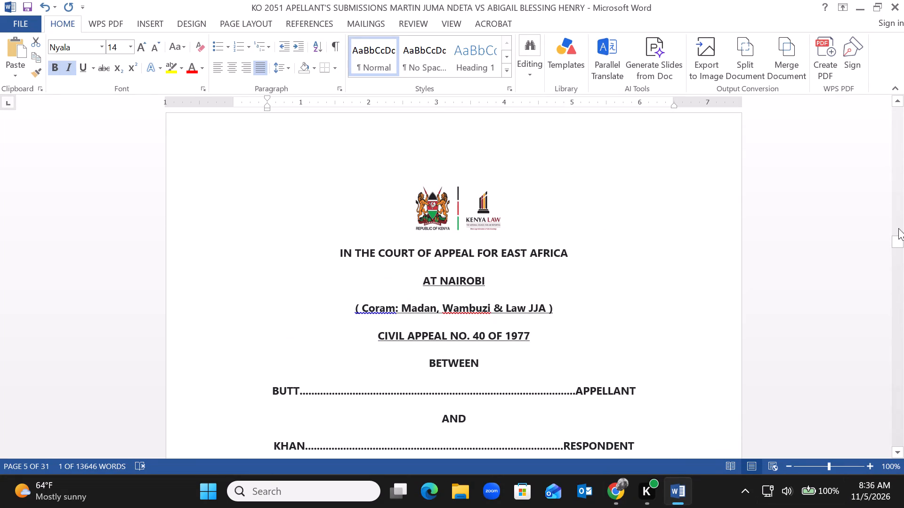
pyautogui.moveTo(894, 235); pyautogui.dragTo(896, 375)
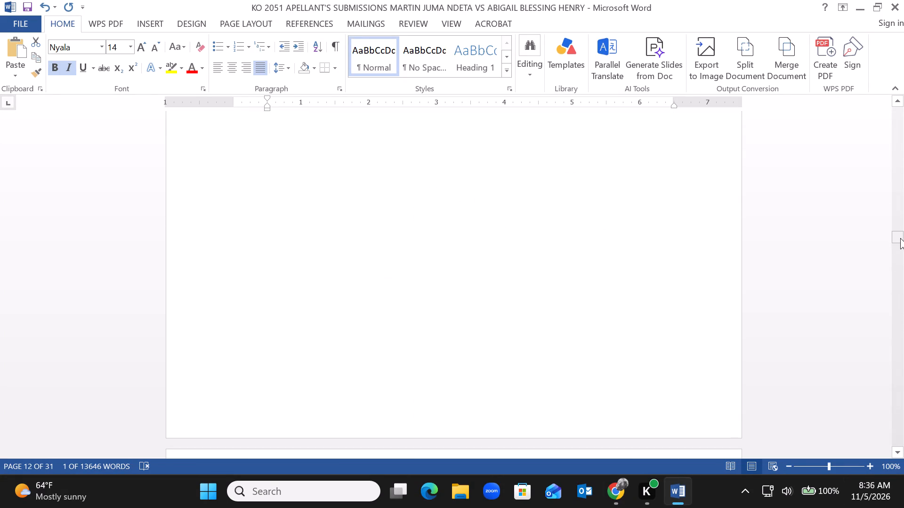
pyautogui.moveTo(900, 238); pyautogui.dragTo(884, 443)
pyautogui.scroll(2, 466, 286)
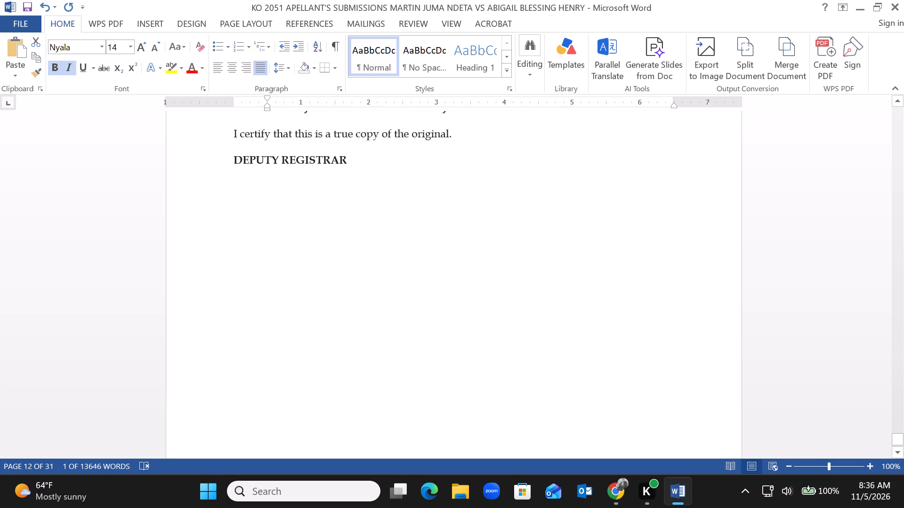
pyautogui.scroll(2, 464, 286)
pyautogui.click(404, 244)
pyautogui.hotkey('ctrl', 'Return')
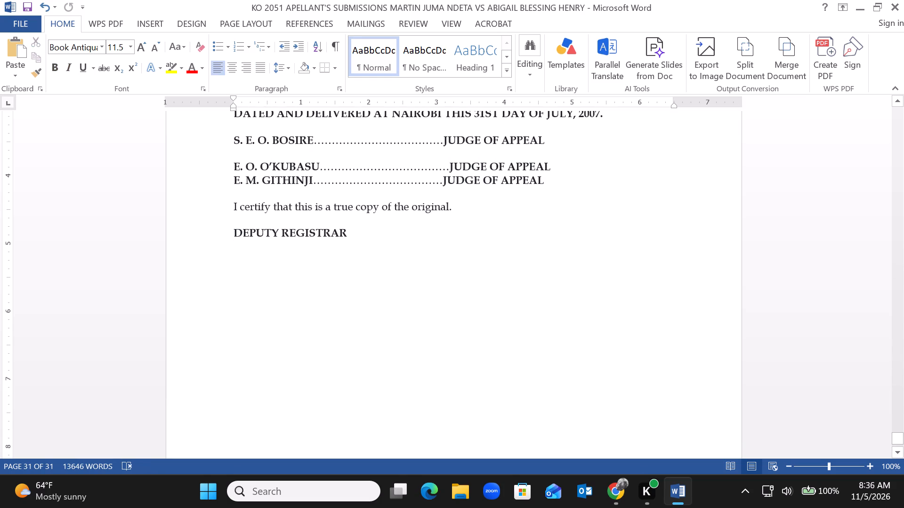
pyautogui.hotkey('ctrl', 'v')
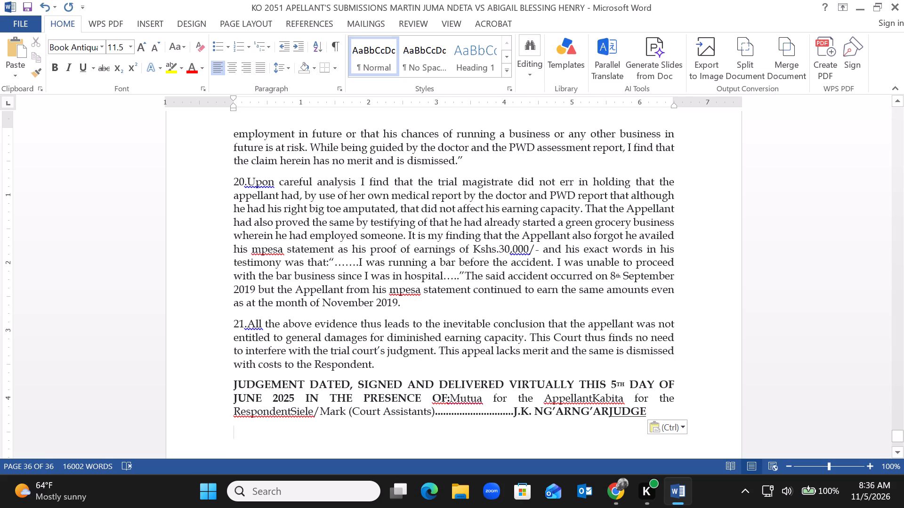
# Put "IN THE PRESENCE OF:" on its own line below the delivery date in the pasted judgment's closing block.
pyautogui.click(304, 398)
pyautogui.press('Return')
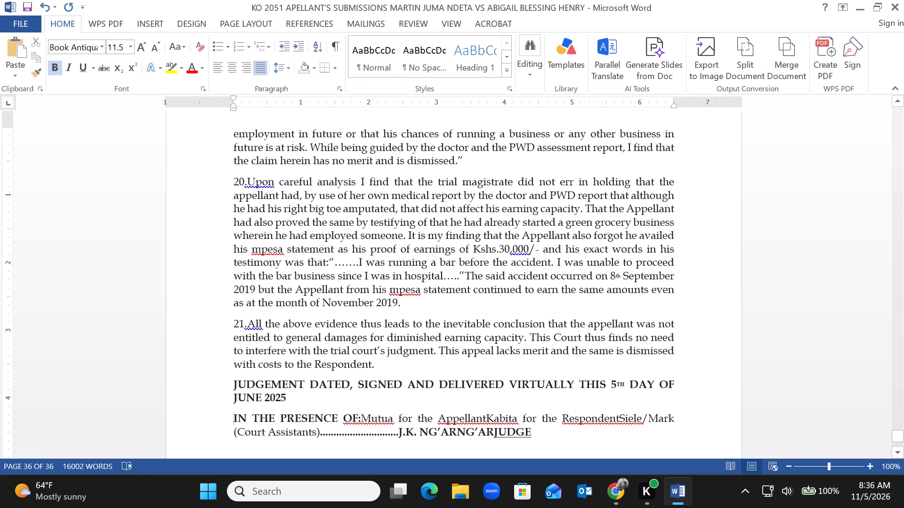
pyautogui.click(361, 418)
pyautogui.press('Return')
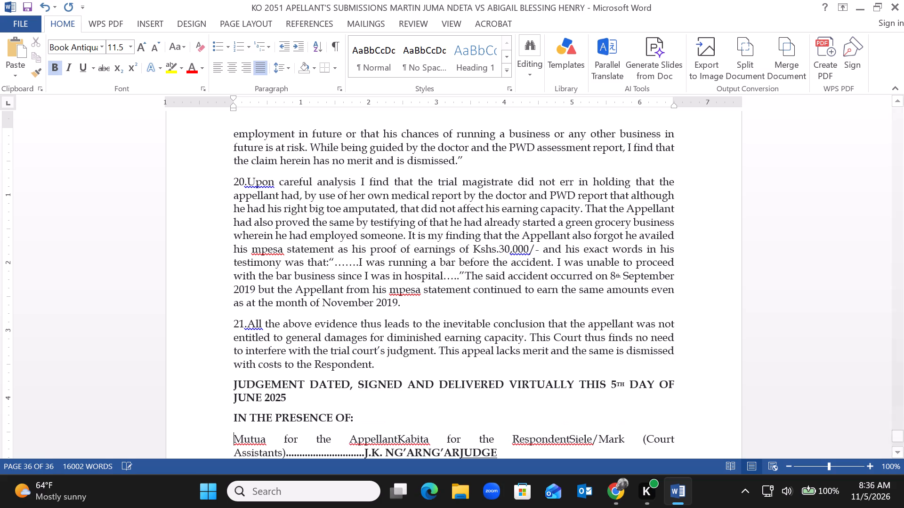
# Place the Appellant's advocate, the Respondent's advocate and the Court Assistants on separate lines in the closing block.
pyautogui.scroll(-1, 378, 418)
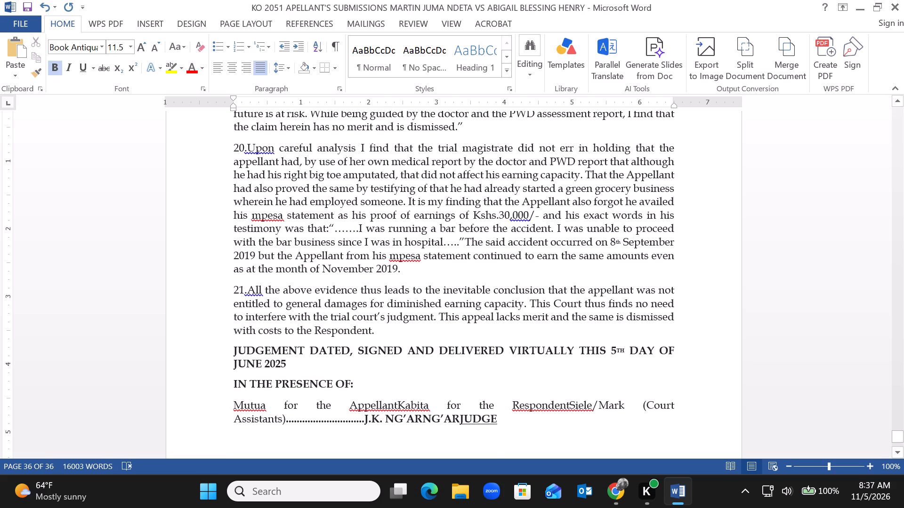
pyautogui.click(396, 407)
pyautogui.press('Return')
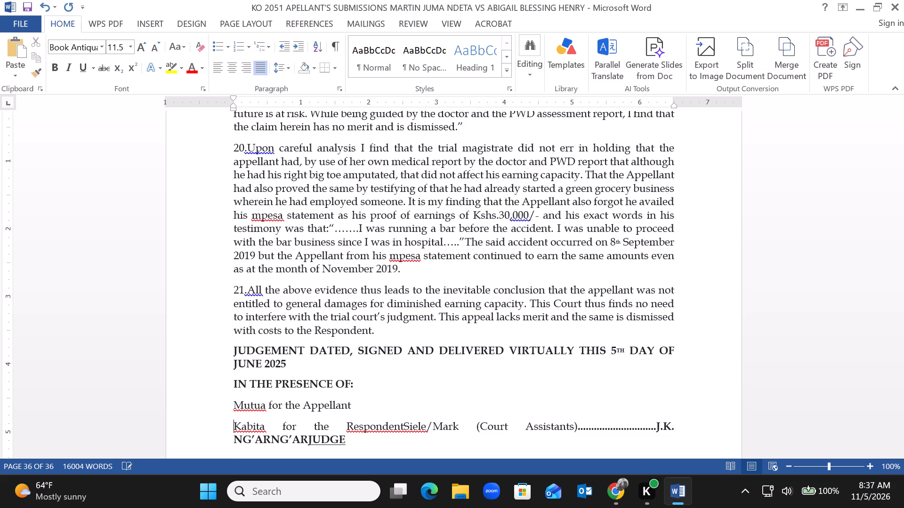
pyautogui.click(405, 428)
pyautogui.press('Return')
pyautogui.scroll(-1, 402, 429)
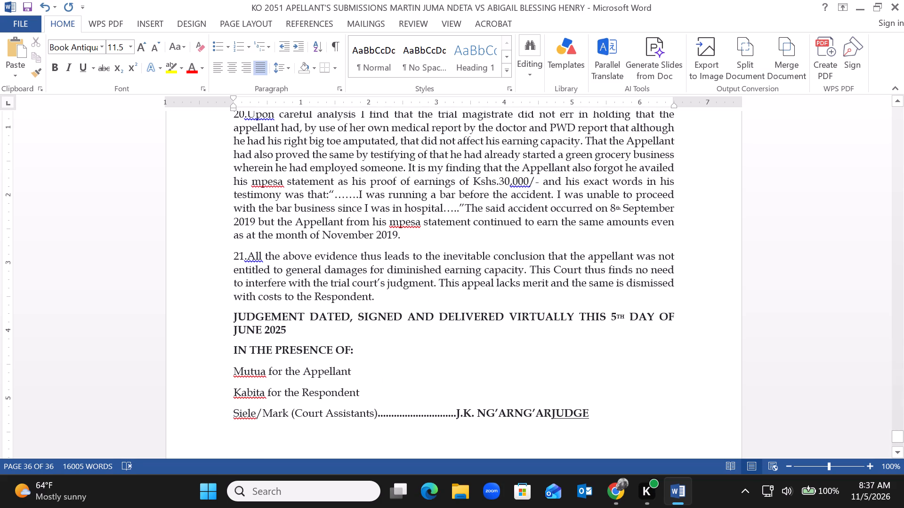
pyautogui.click(379, 416)
pyautogui.press('Return')
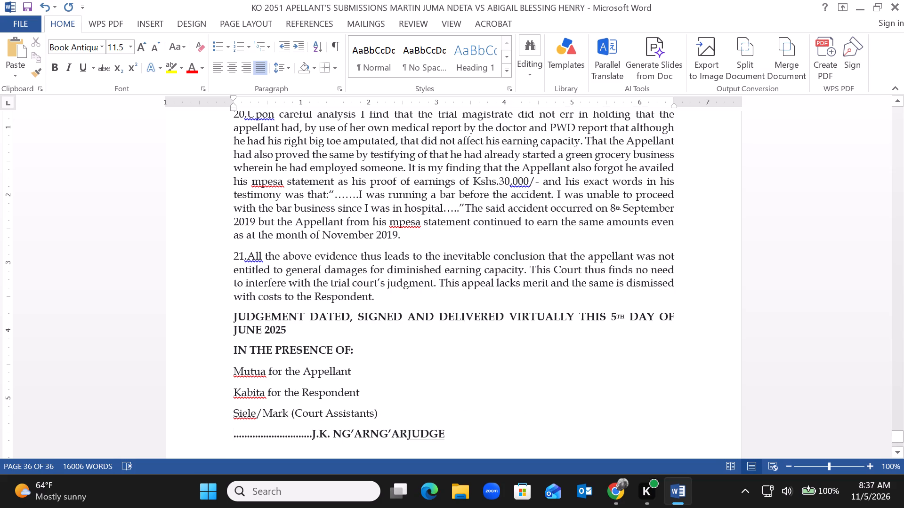
# Separate the dotted signature line, the judge's name and "JUDGE" onto their own lines at the end of the pasted judgment.
pyautogui.click(311, 435)
pyautogui.press('Return')
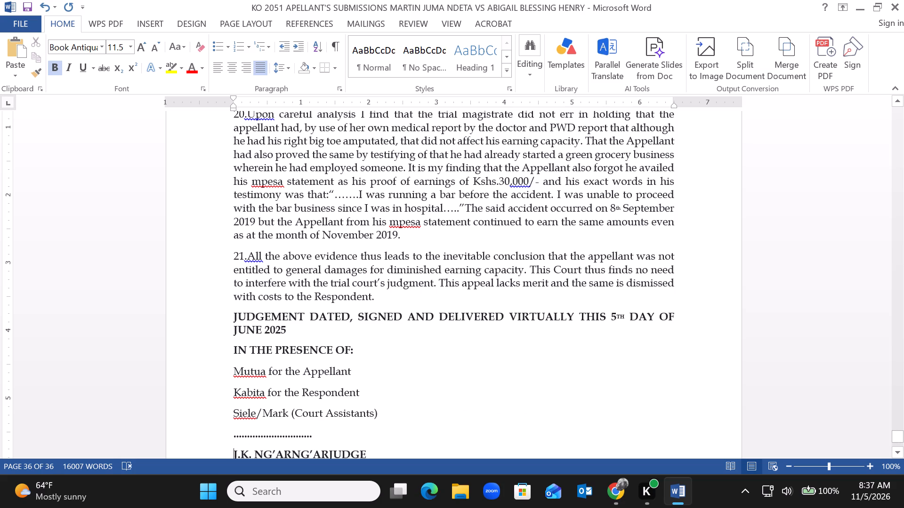
pyautogui.click(326, 453)
pyautogui.press('Return')
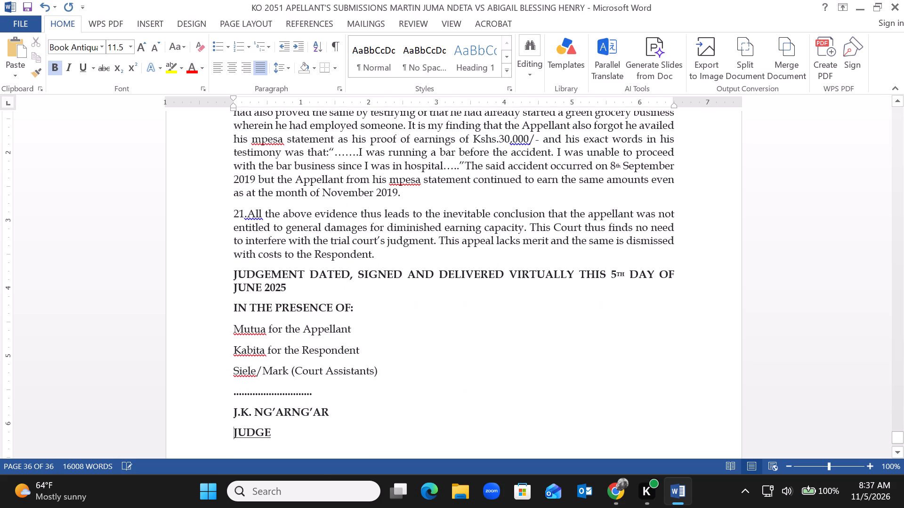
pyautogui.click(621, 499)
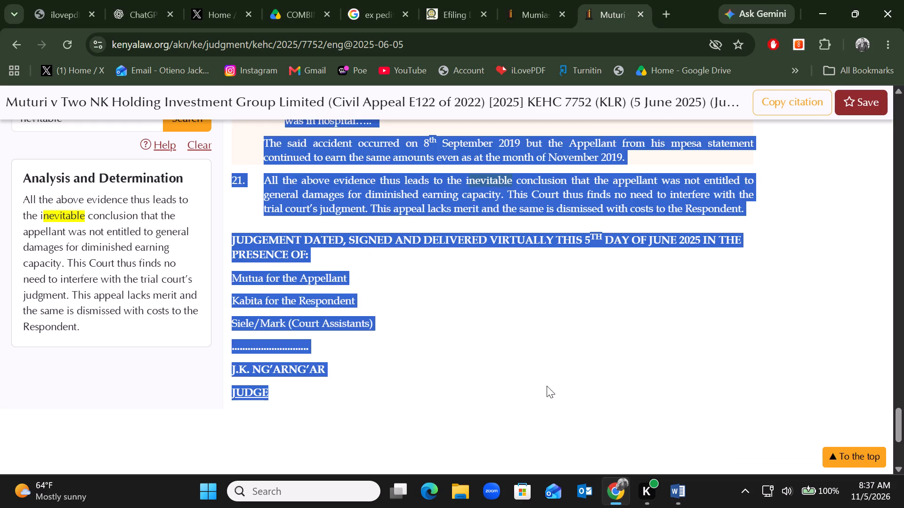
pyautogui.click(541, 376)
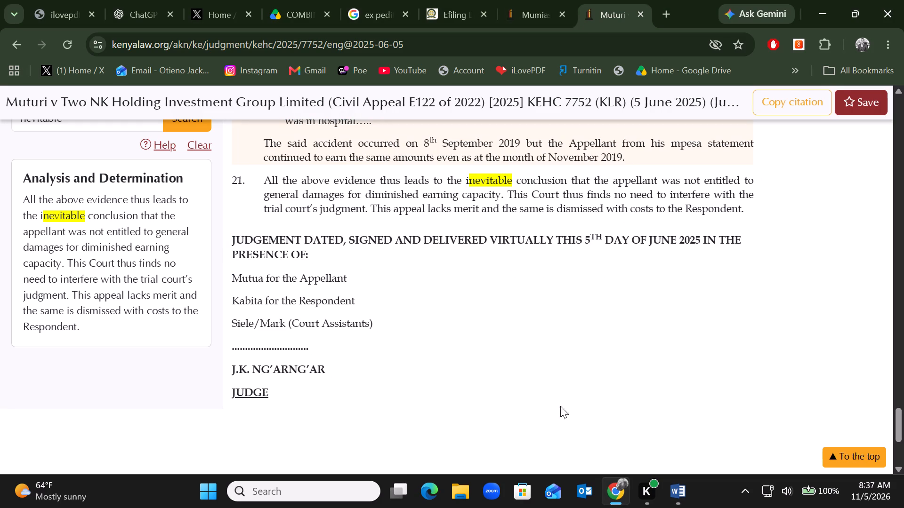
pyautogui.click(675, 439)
# Bring "RESPONDENT" onto the "TWO NK HOLDING INVESTMENT GROUP LIMITED" line in the pasted judgment's heading, joined by a row of dots.
pyautogui.scroll(1, 366, 376)
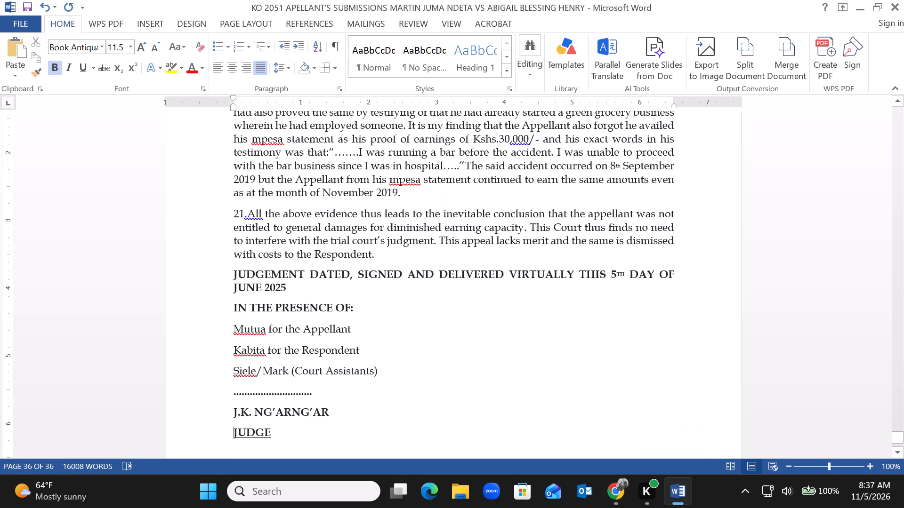
pyautogui.scroll(7, 366, 376)
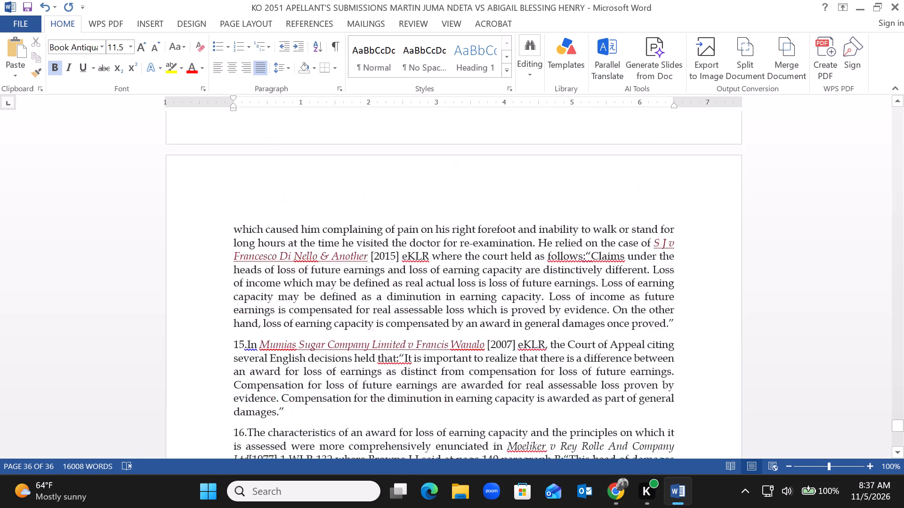
pyautogui.scroll(9, 377, 383)
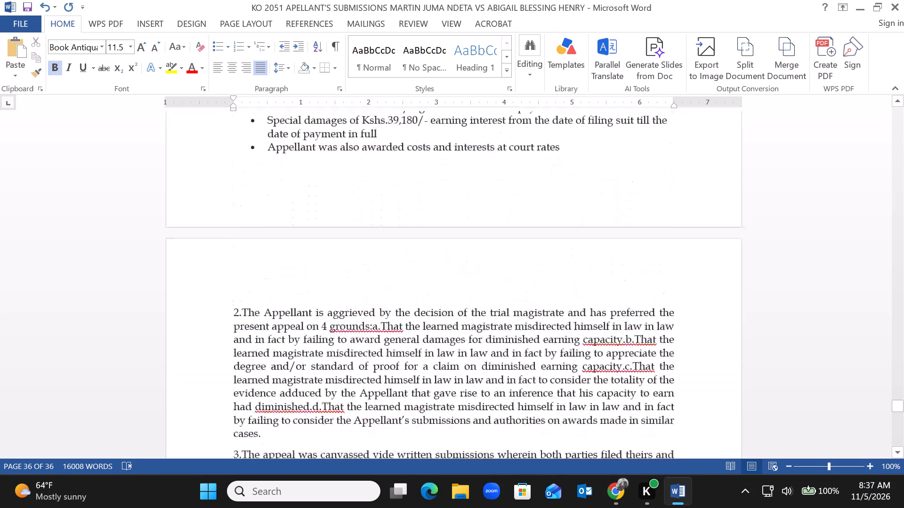
pyautogui.scroll(4, 377, 383)
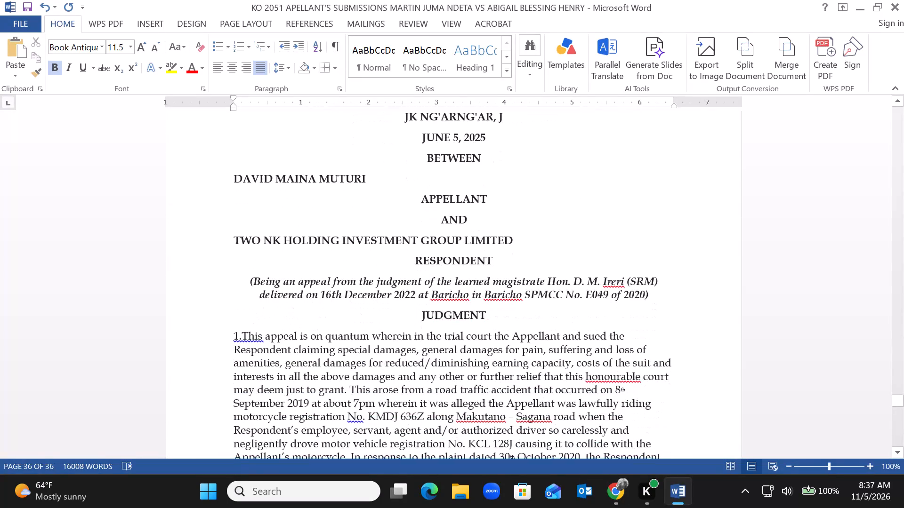
pyautogui.click(415, 264)
pyautogui.press('BackSpace')
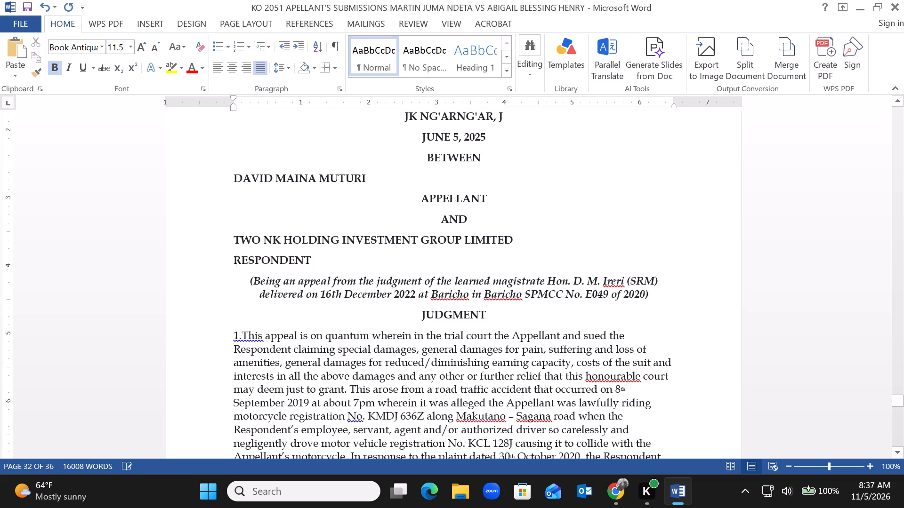
pyautogui.press('BackSpace')
pyautogui.press('.')
pyautogui.press('.')
pyautogui.press('.')
pyautogui.press('.')
pyautogui.press('.')
pyautogui.press('.')
pyautogui.press('.')
pyautogui.press('.')
pyautogui.press('.')
pyautogui.press('.')
pyautogui.press('.')
pyautogui.press('.')
pyautogui.press('.')
pyautogui.press('.')
pyautogui.press('.')
pyautogui.press('.')
pyautogui.press('.')
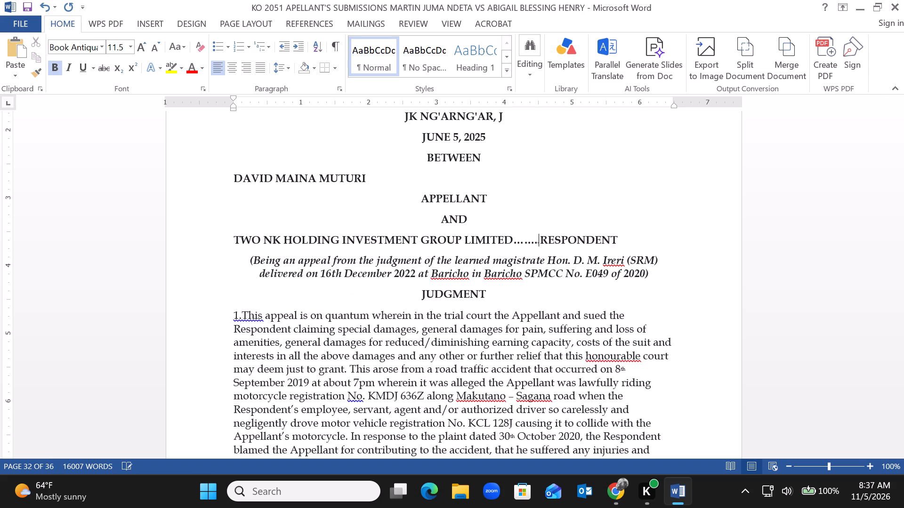
pyautogui.write('........')
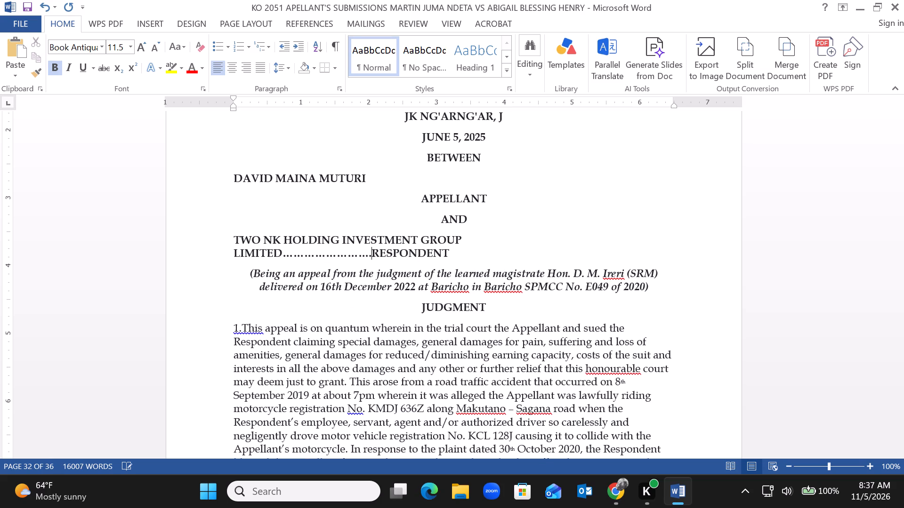
pyautogui.press('BackSpace')
pyautogui.press('BackSpace')
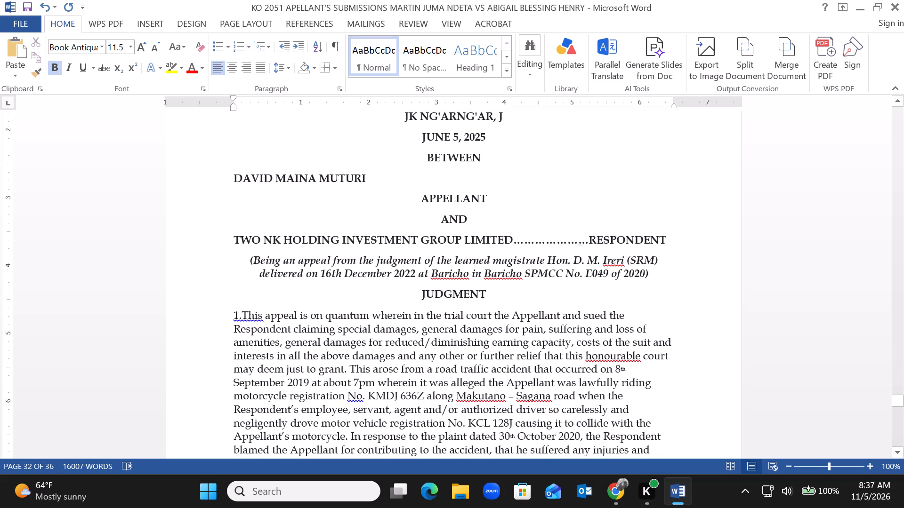
# Bring "APPELLANT" onto the appellant's name line in the same judgment heading, filling the gap with a row of dots on a single line.
pyautogui.click(420, 195)
pyautogui.press('BackSpace')
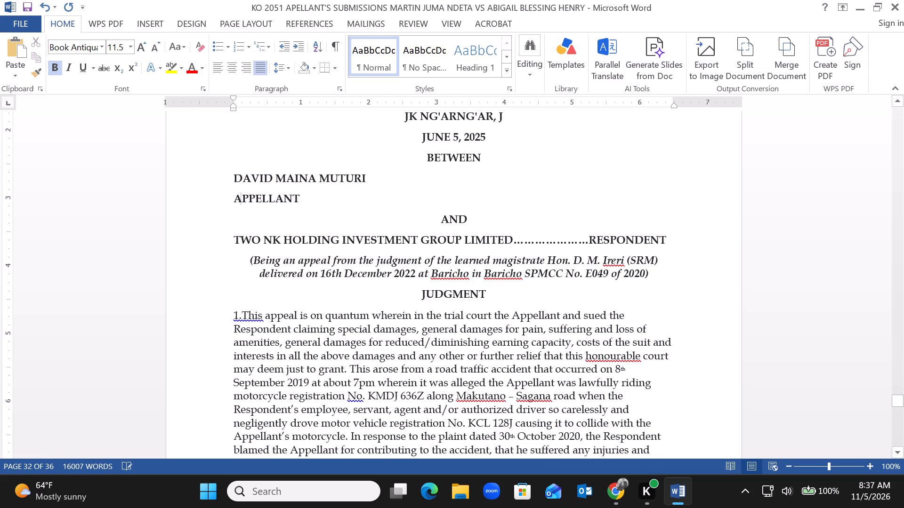
pyautogui.press('BackSpace')
pyautogui.press('.')
pyautogui.press('.')
pyautogui.press('.')
pyautogui.press('.')
pyautogui.press('.')
pyautogui.press('.')
pyautogui.press('.')
pyautogui.press('.')
pyautogui.press('.')
pyautogui.press('.')
pyautogui.press('.')
pyautogui.press('.')
pyautogui.press('.')
pyautogui.press('.')
pyautogui.press('.')
pyautogui.press('.')
pyautogui.press('.')
pyautogui.press('.')
pyautogui.press('.')
pyautogui.press('.')
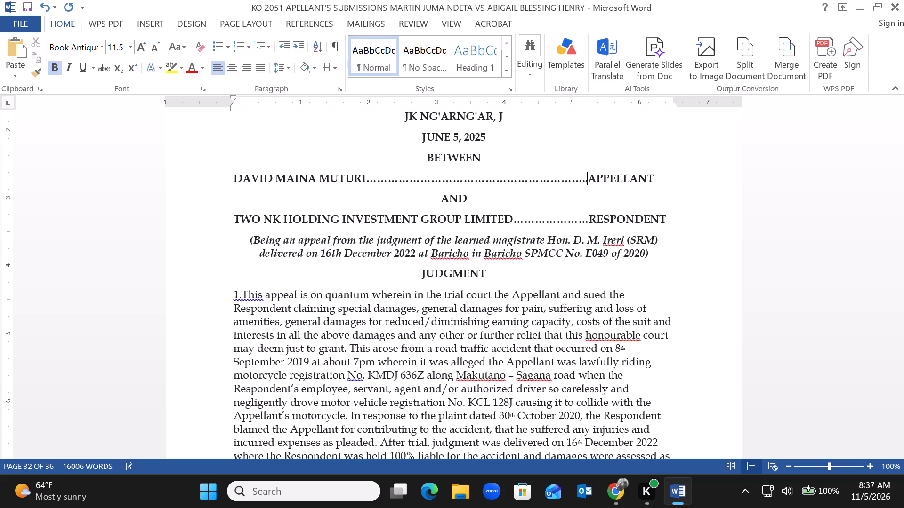
pyautogui.write('......')
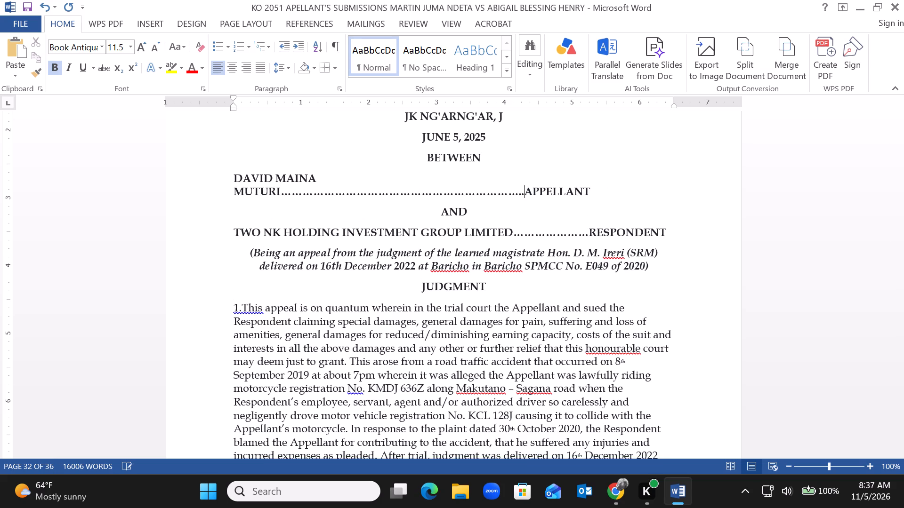
pyautogui.press('BackSpace')
# Highlight paragraph 21 of the Muturi v Two NK Holding judgment in yellow.
pyautogui.scroll(-2, 423, 266)
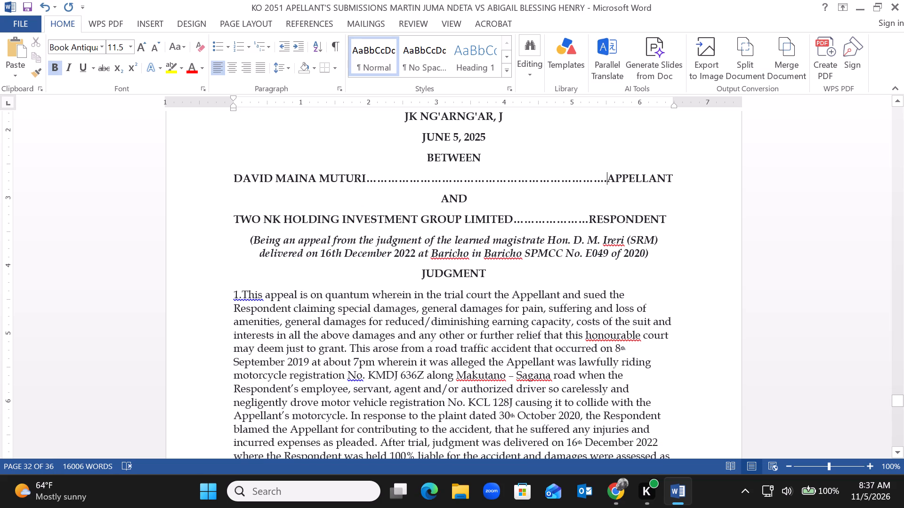
pyautogui.scroll(-14, 423, 266)
pyautogui.scroll(1, 399, 303)
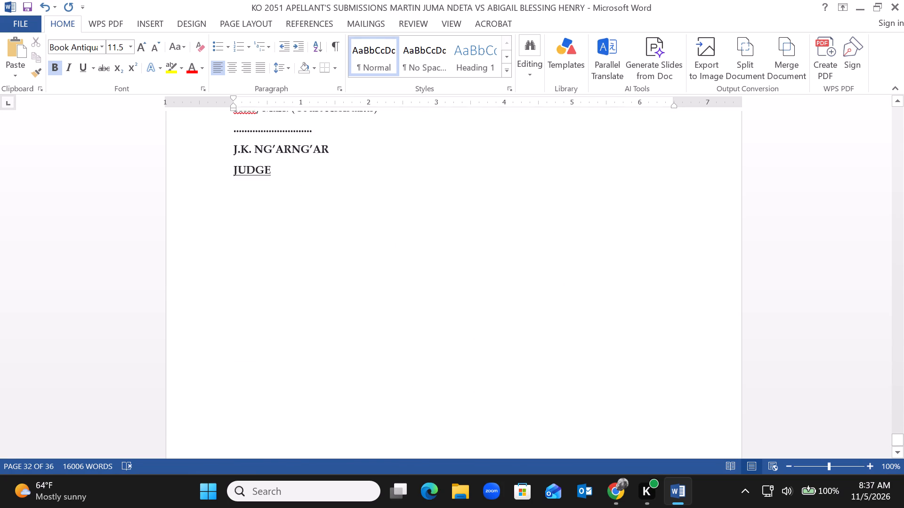
pyautogui.scroll(1, 399, 304)
pyautogui.scroll(1, 269, 234)
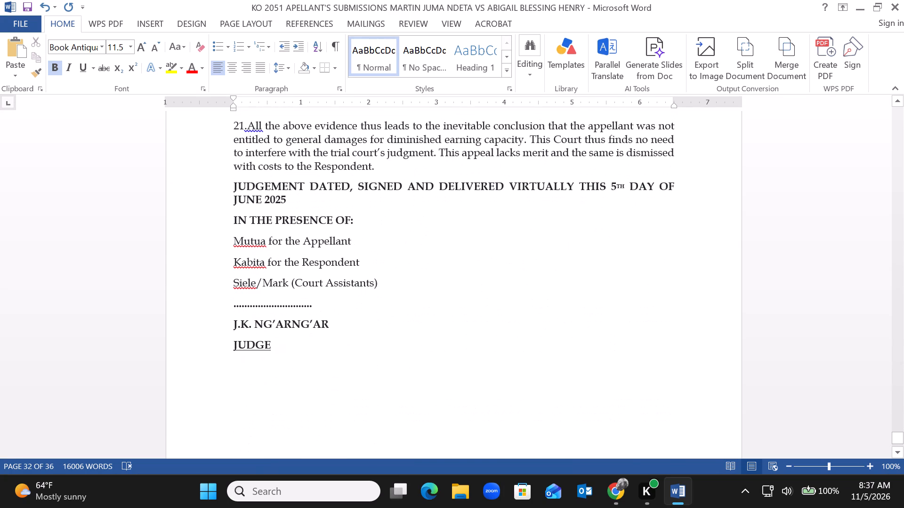
pyautogui.scroll(1, 258, 221)
pyautogui.moveTo(229, 135); pyautogui.dragTo(390, 171)
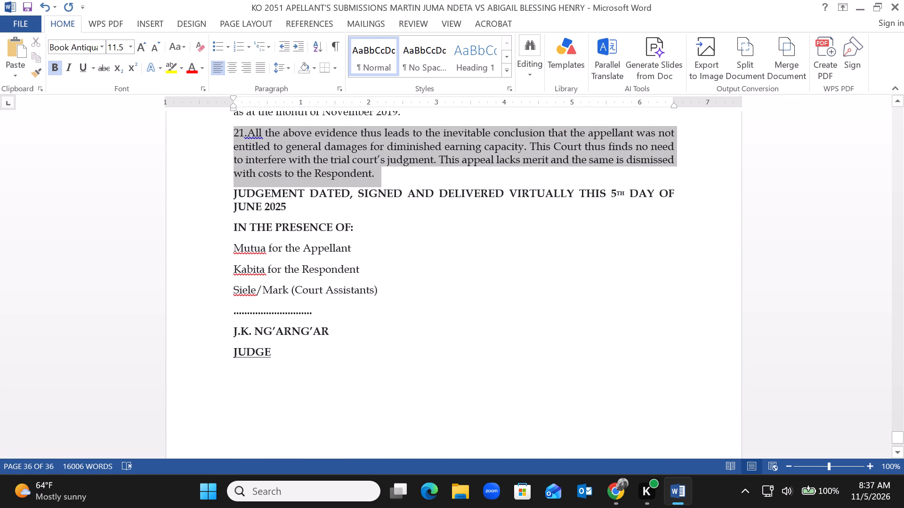
pyautogui.moveTo(390, 171); pyautogui.dragTo(390, 172)
pyautogui.click(436, 151)
pyautogui.click(450, 278)
# Copy the Republic of Kenya and Kenya Law logo from the Mumias Sugar judgment onto a new line above the Muturi judgment's title.
pyautogui.scroll(1, 450, 277)
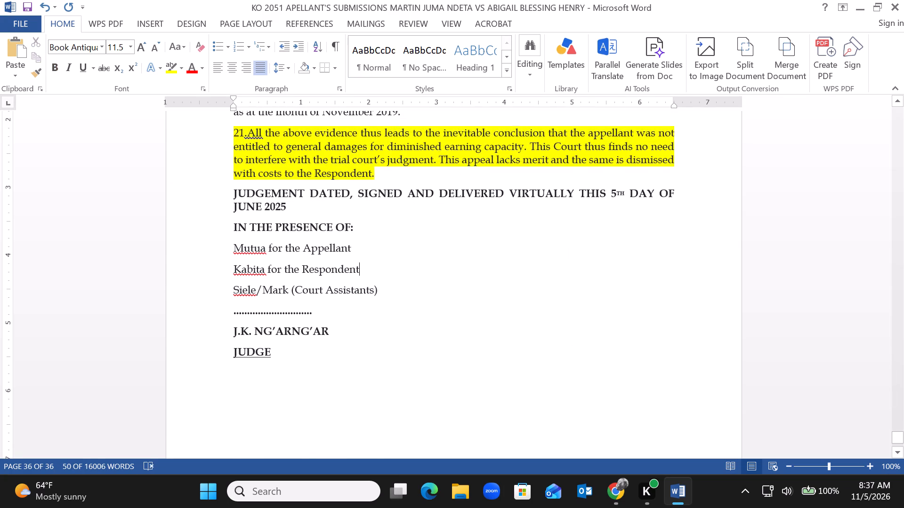
pyautogui.scroll(10, 450, 276)
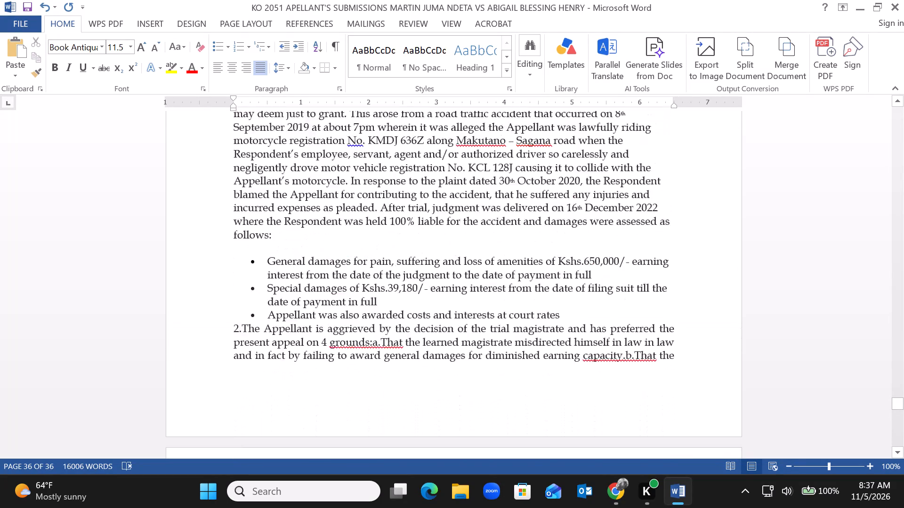
pyautogui.scroll(8, 450, 274)
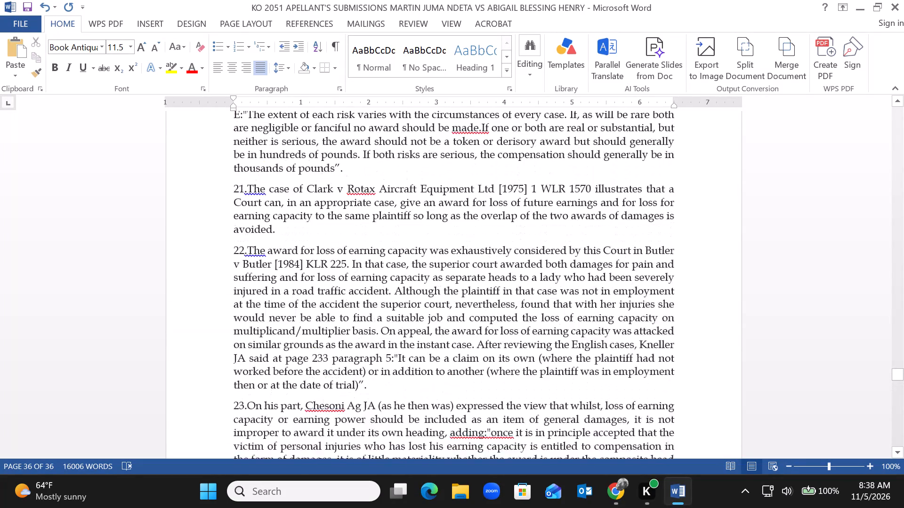
pyautogui.scroll(4, 449, 274)
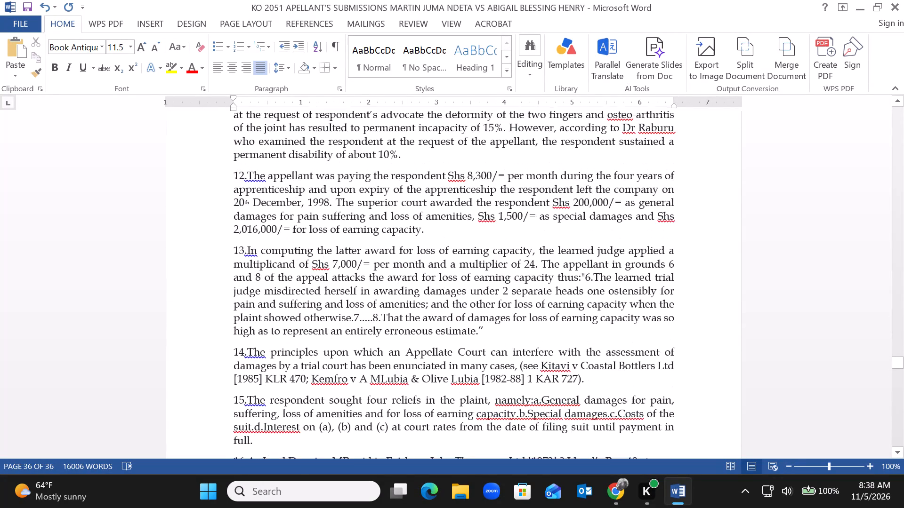
pyautogui.scroll(4, 449, 274)
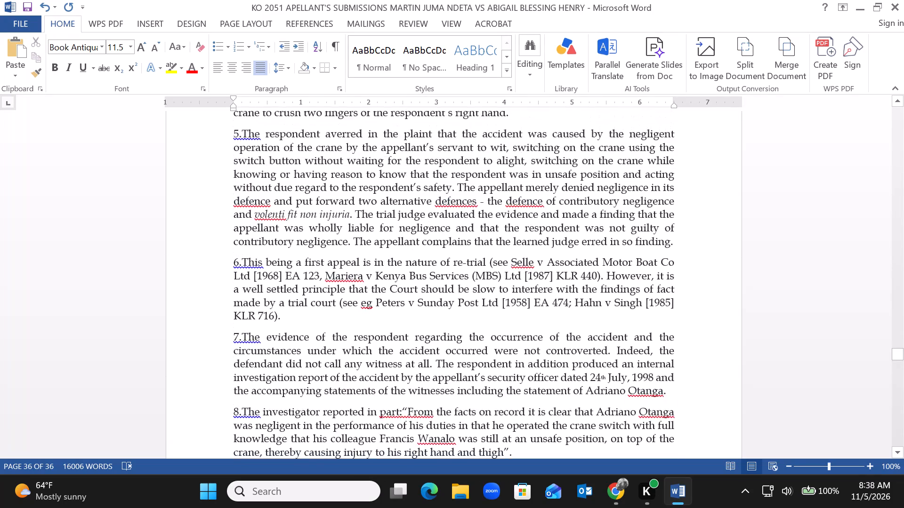
pyautogui.scroll(4, 449, 274)
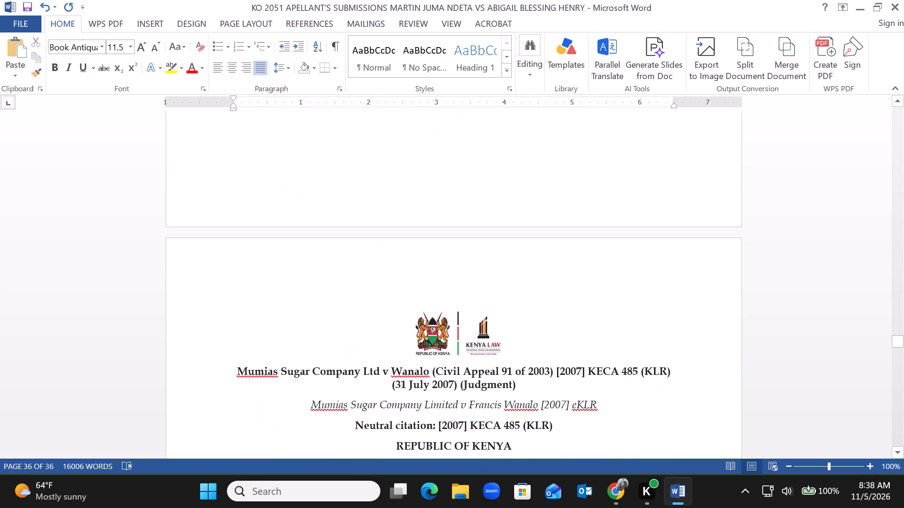
pyautogui.scroll(1, 447, 272)
pyautogui.click(443, 261)
pyautogui.rightClick(443, 260)
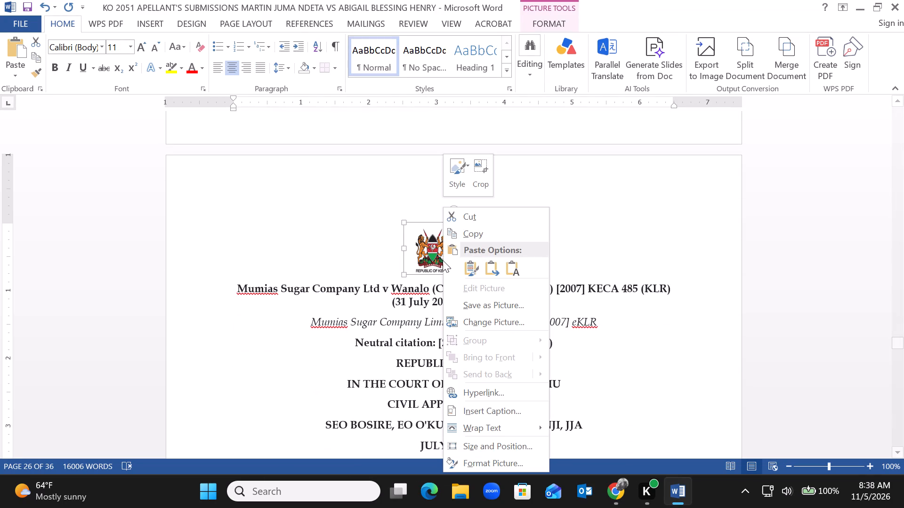
pyautogui.click(468, 234)
pyautogui.scroll(-8, 365, 286)
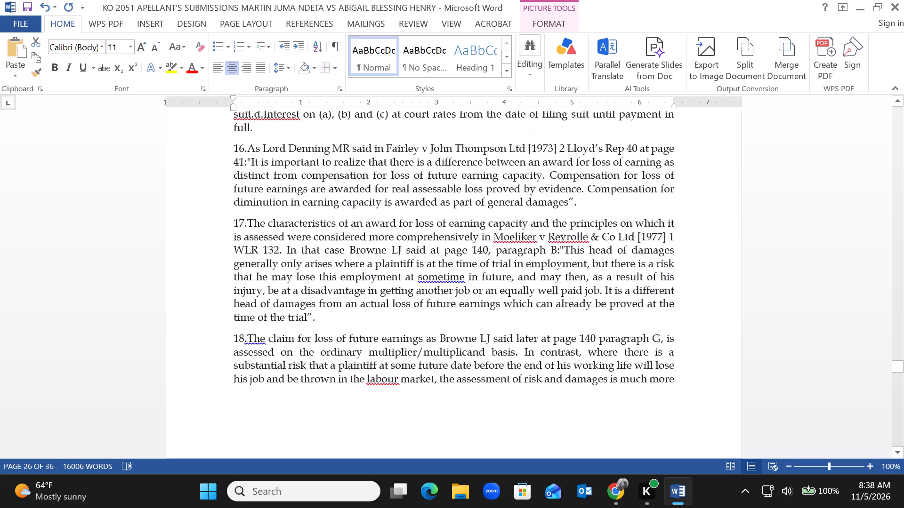
pyautogui.scroll(-7, 364, 285)
pyautogui.scroll(1, 364, 285)
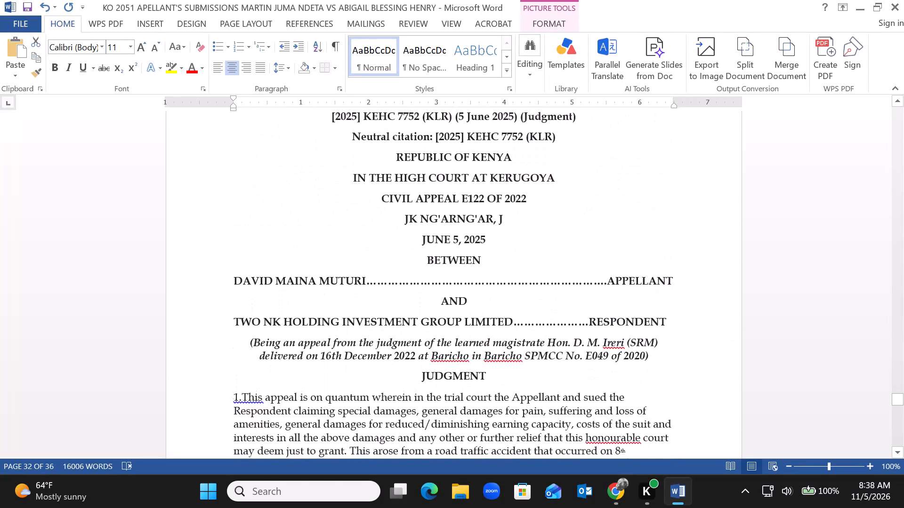
pyautogui.scroll(2, 364, 285)
pyautogui.click(245, 280)
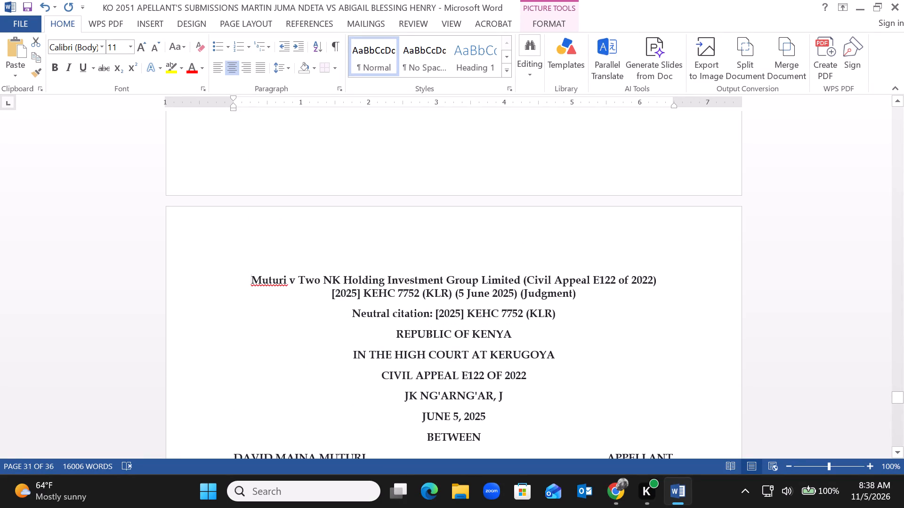
pyautogui.press('Return')
pyautogui.click(347, 274)
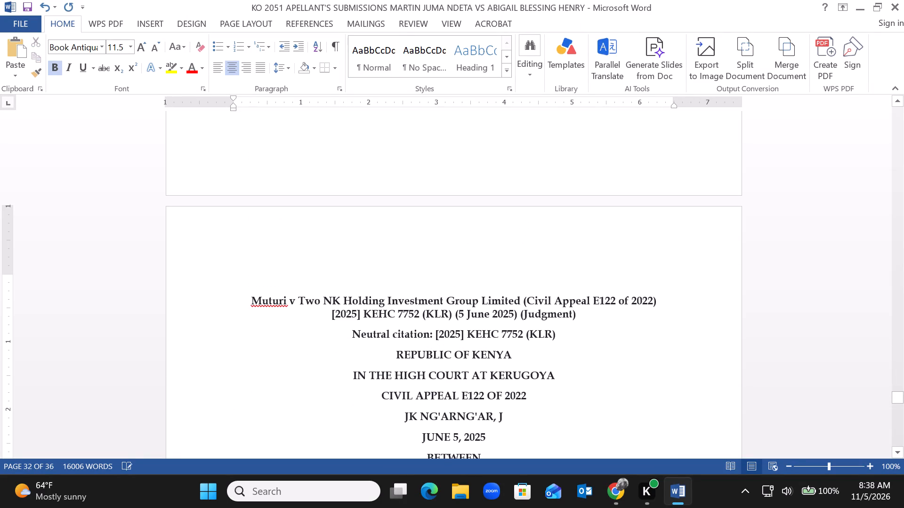
pyautogui.hotkey('ctrl', 'v')
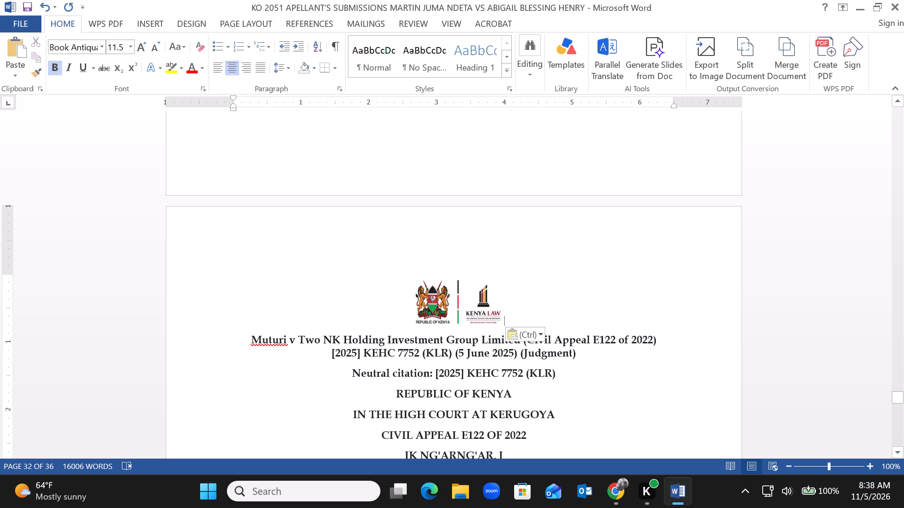
pyautogui.scroll(-5, 373, 218)
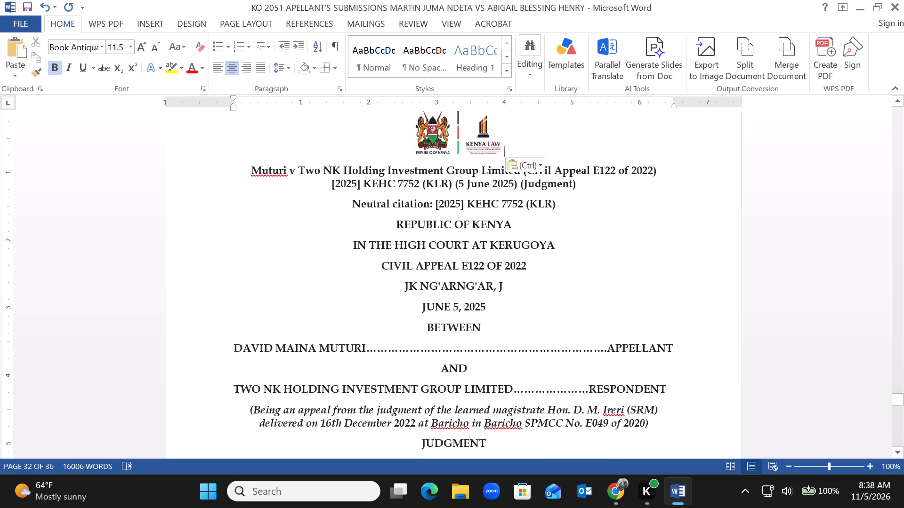
pyautogui.click(613, 485)
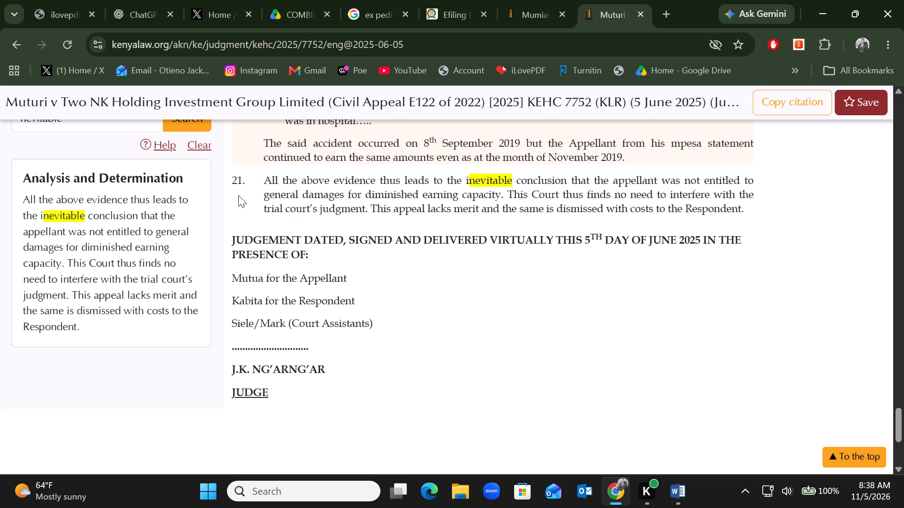
pyautogui.click(684, 495)
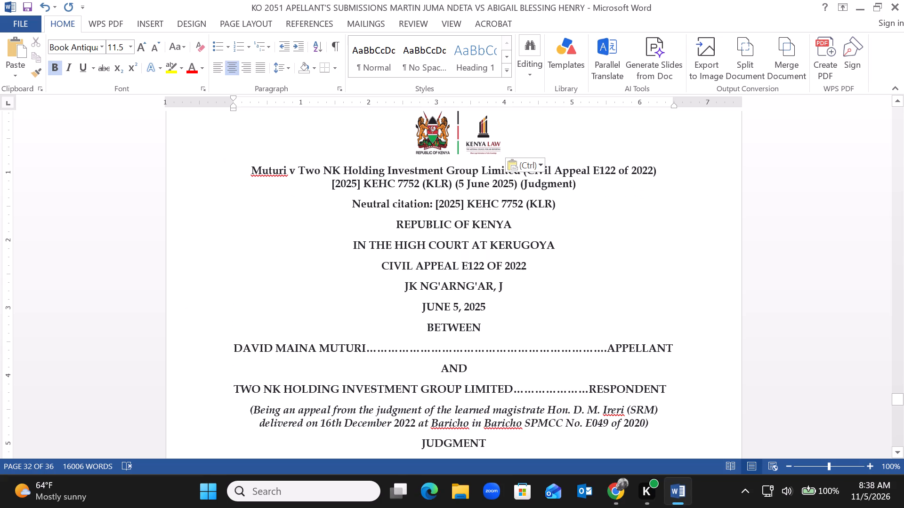
pyautogui.scroll(20, 507, 381)
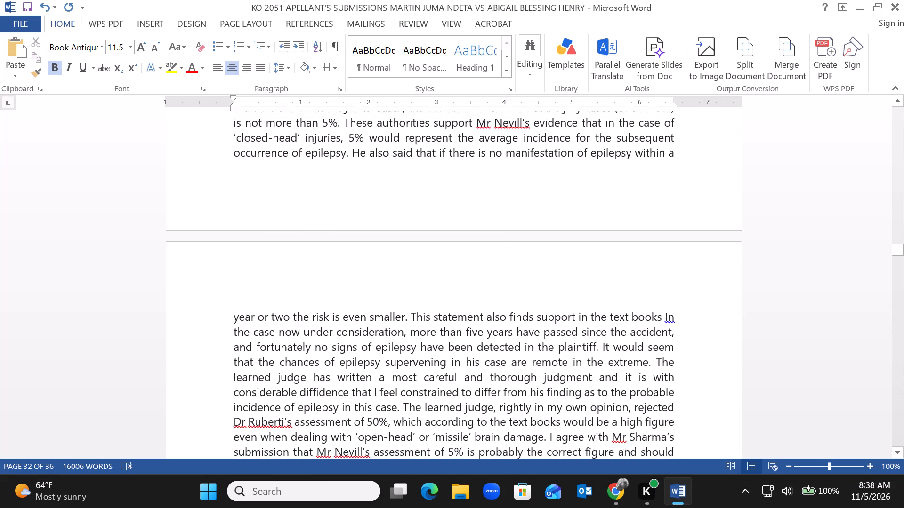
pyautogui.scroll(15, 507, 381)
pyautogui.scroll(-1, 507, 381)
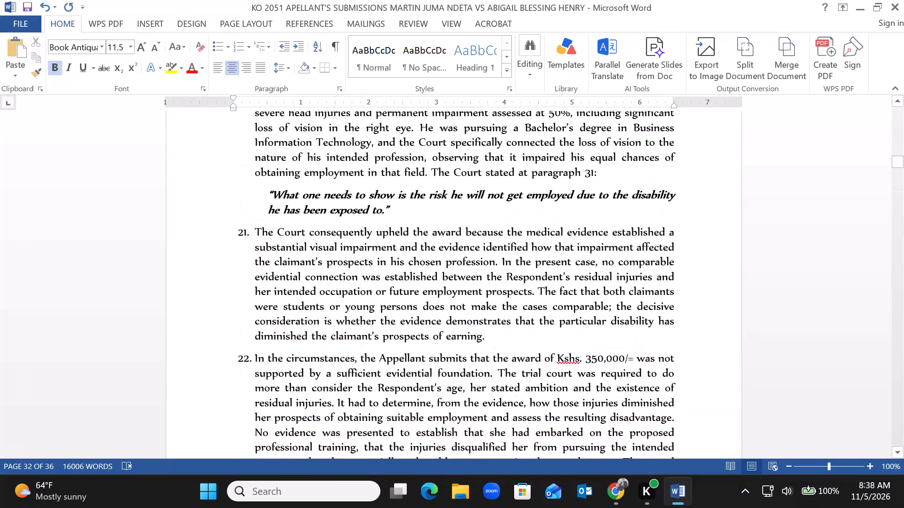
pyautogui.scroll(-3, 507, 381)
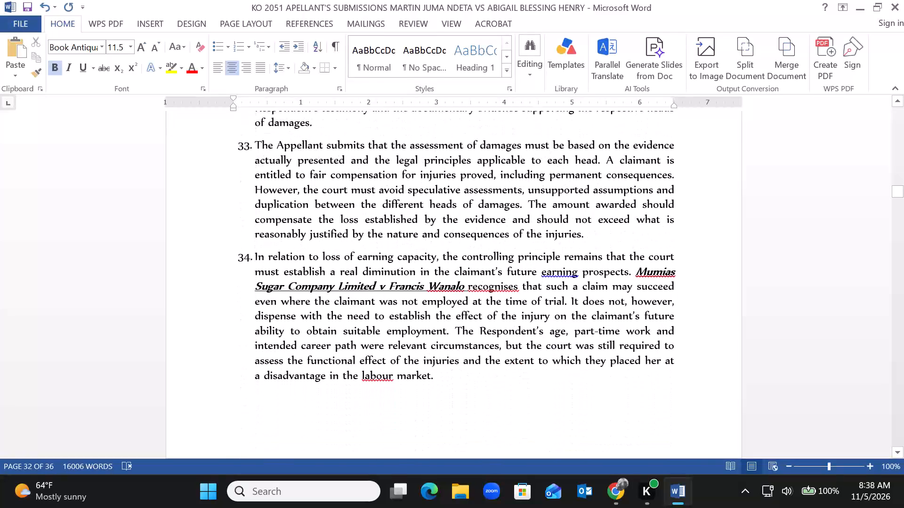
pyautogui.scroll(-3, 507, 381)
pyautogui.scroll(1, 507, 381)
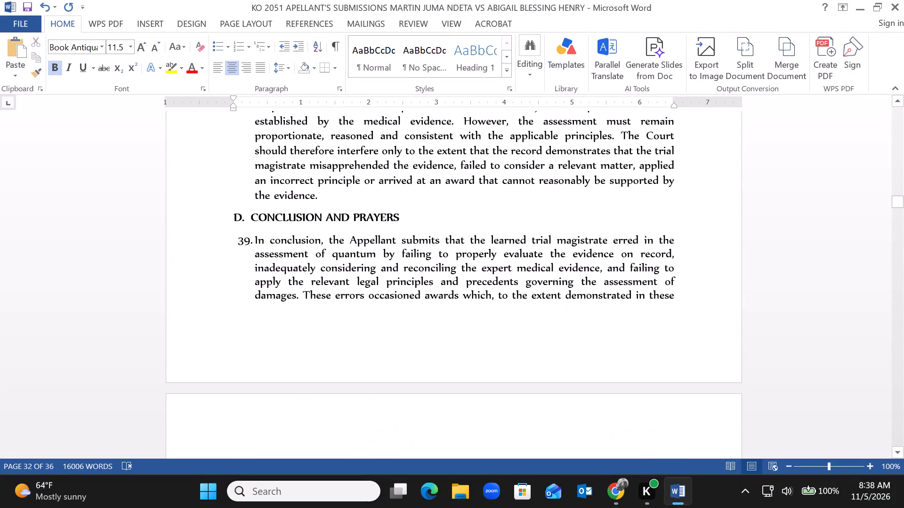
pyautogui.scroll(3, 507, 381)
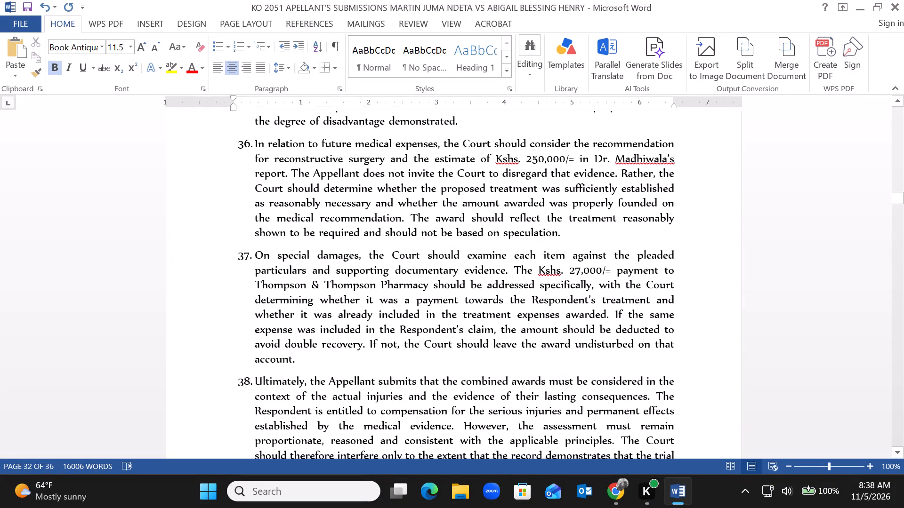
pyautogui.scroll(3, 507, 381)
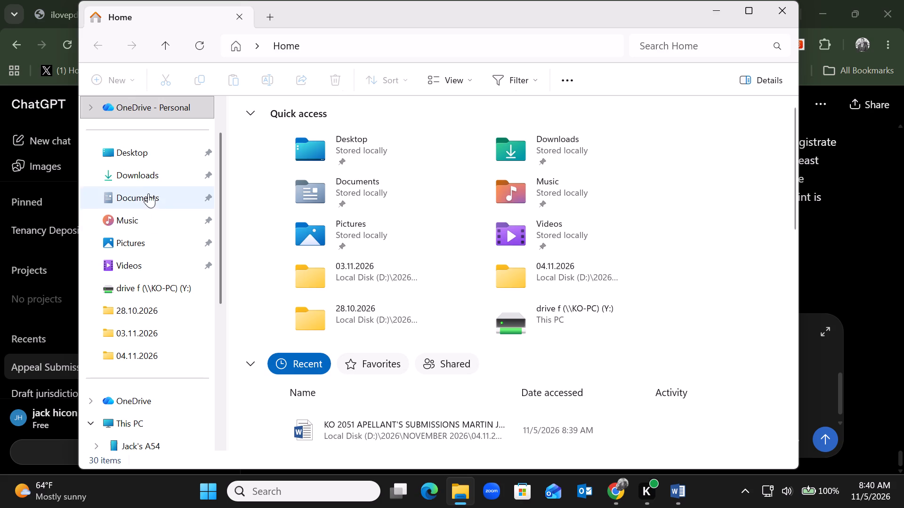
pyautogui.click(144, 171)
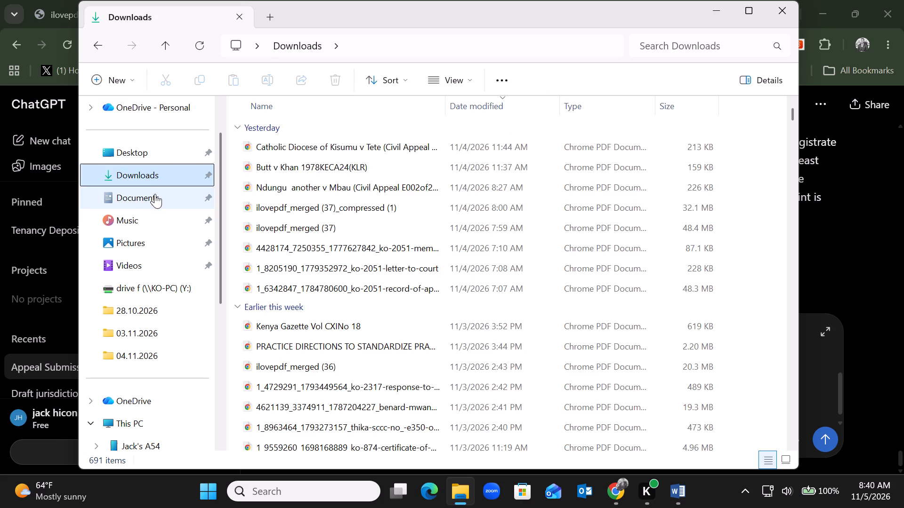
pyautogui.doubleClick(315, 204)
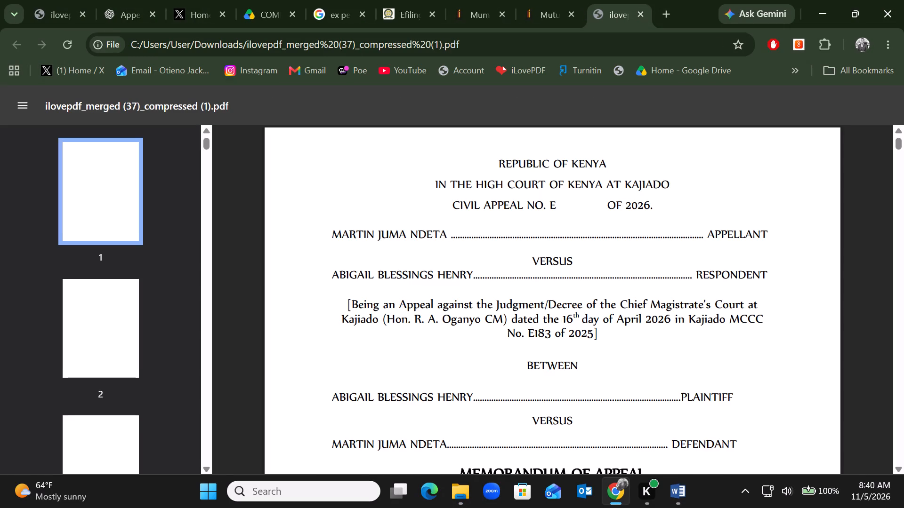
# Check the record's index and find the Future Medical Expenses section in the Defendant's Written Submissions dated 17th January 2026.
pyautogui.scroll(-7, 498, 286)
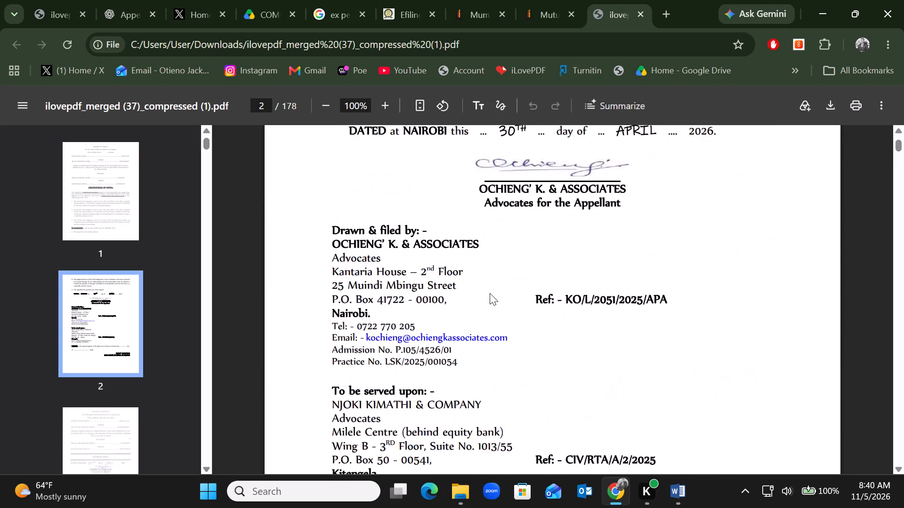
pyautogui.scroll(-9, 490, 293)
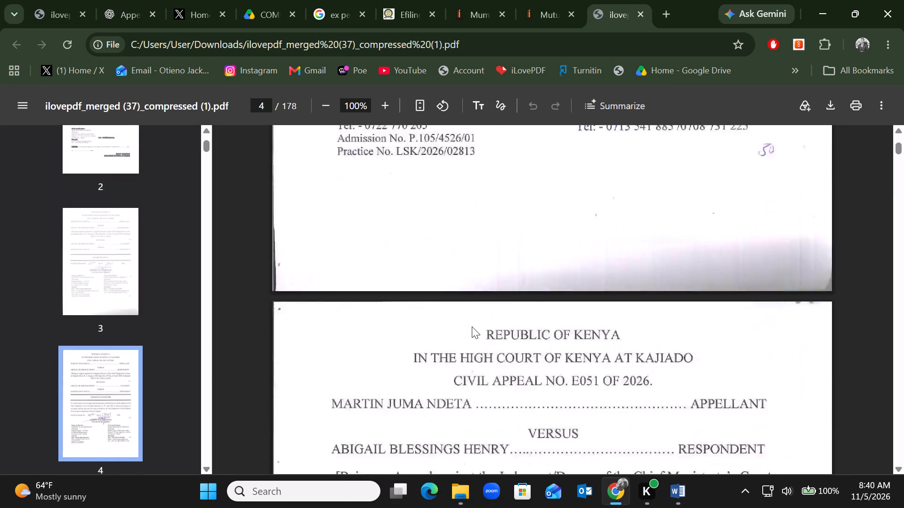
pyautogui.scroll(-9, 472, 326)
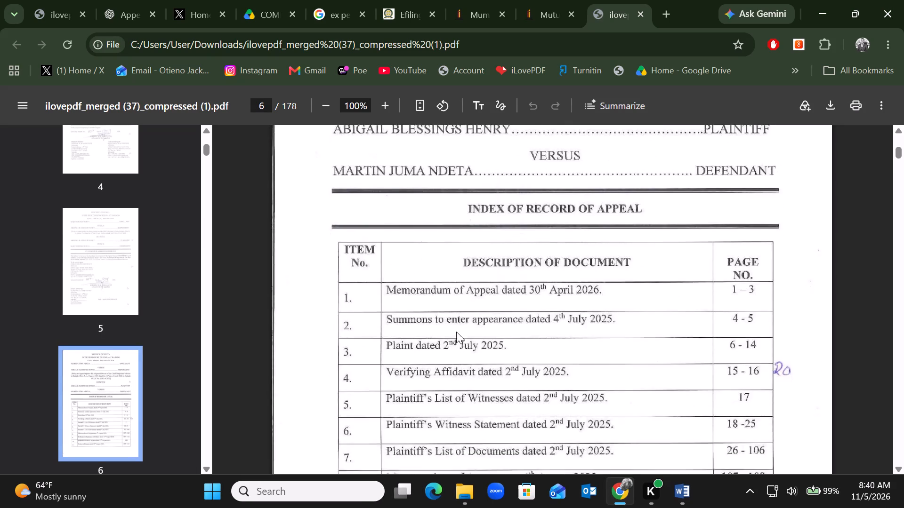
pyautogui.scroll(-8, 456, 332)
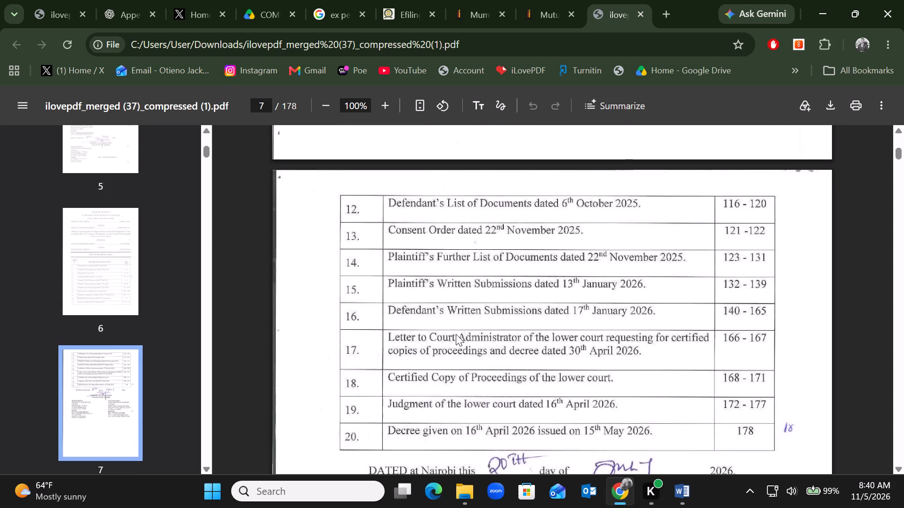
pyautogui.scroll(-4, 456, 334)
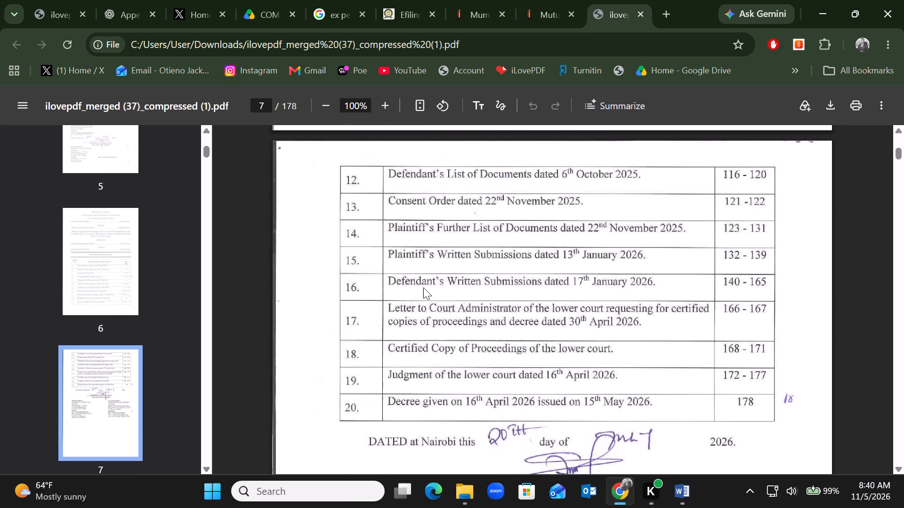
pyautogui.moveTo(901, 152); pyautogui.dragTo(903, 273)
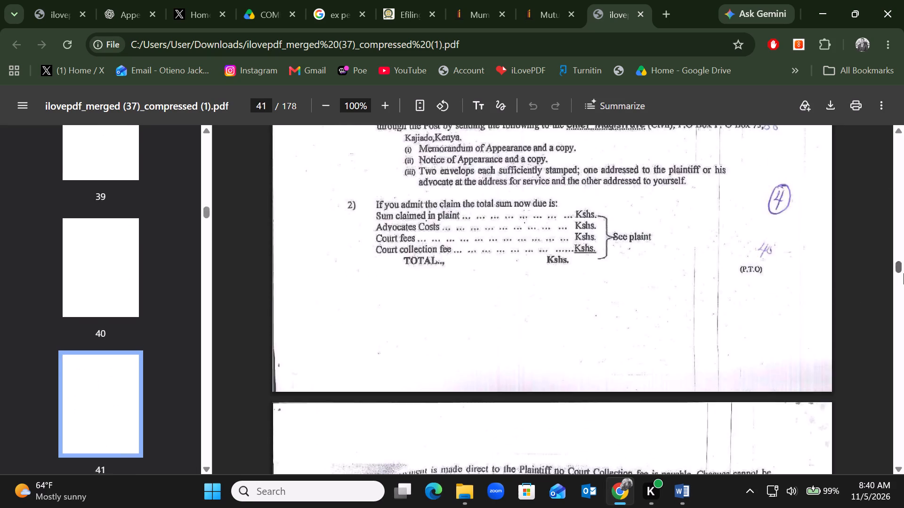
pyautogui.moveTo(903, 273); pyautogui.dragTo(903, 382)
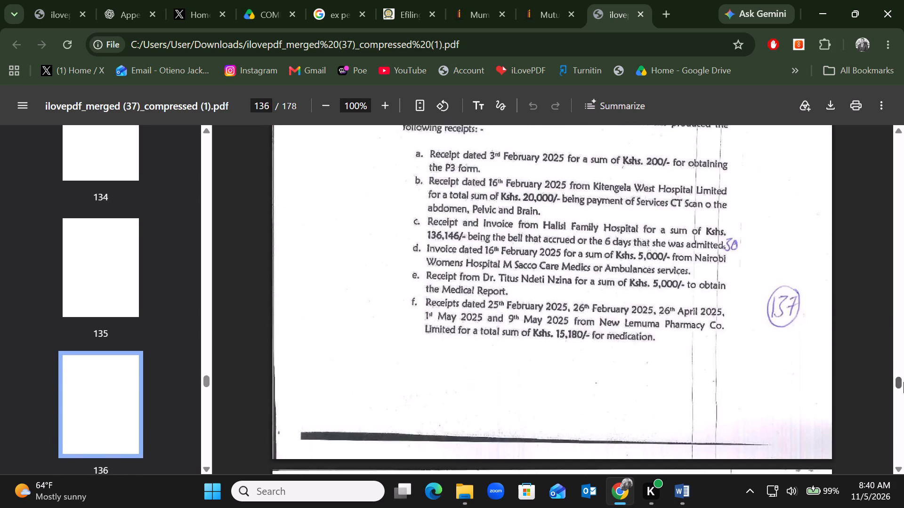
pyautogui.moveTo(903, 382); pyautogui.dragTo(903, 386)
pyautogui.scroll(-3, 614, 315)
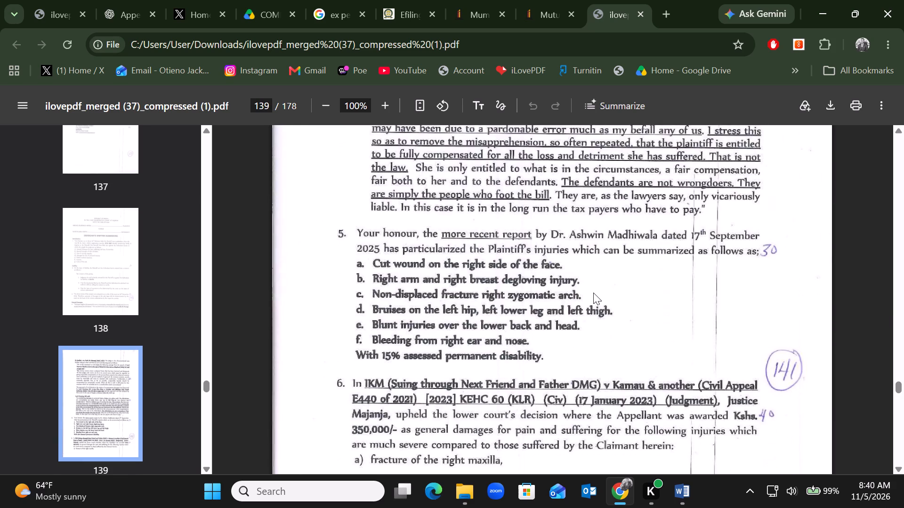
pyautogui.scroll(-7, 593, 293)
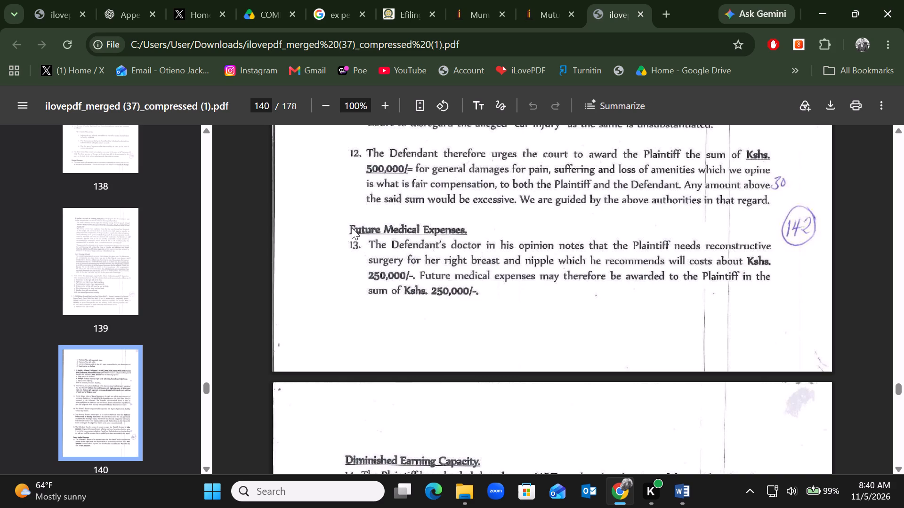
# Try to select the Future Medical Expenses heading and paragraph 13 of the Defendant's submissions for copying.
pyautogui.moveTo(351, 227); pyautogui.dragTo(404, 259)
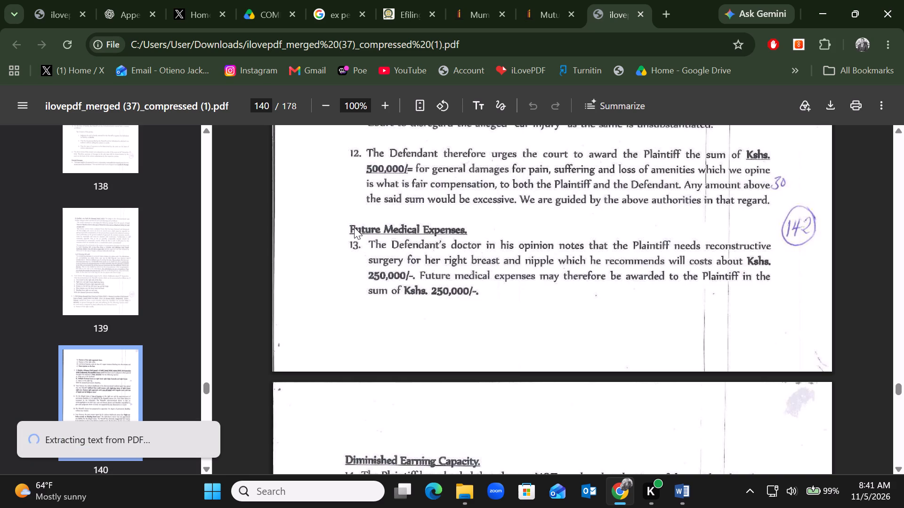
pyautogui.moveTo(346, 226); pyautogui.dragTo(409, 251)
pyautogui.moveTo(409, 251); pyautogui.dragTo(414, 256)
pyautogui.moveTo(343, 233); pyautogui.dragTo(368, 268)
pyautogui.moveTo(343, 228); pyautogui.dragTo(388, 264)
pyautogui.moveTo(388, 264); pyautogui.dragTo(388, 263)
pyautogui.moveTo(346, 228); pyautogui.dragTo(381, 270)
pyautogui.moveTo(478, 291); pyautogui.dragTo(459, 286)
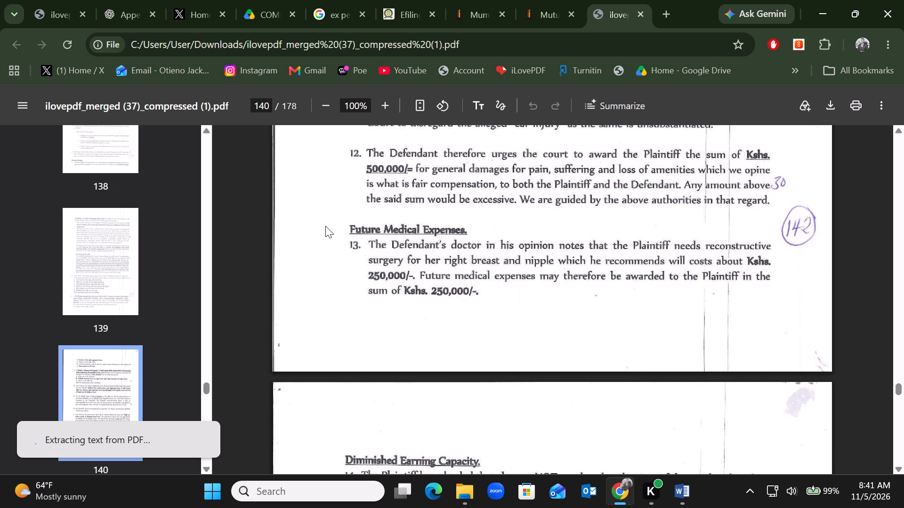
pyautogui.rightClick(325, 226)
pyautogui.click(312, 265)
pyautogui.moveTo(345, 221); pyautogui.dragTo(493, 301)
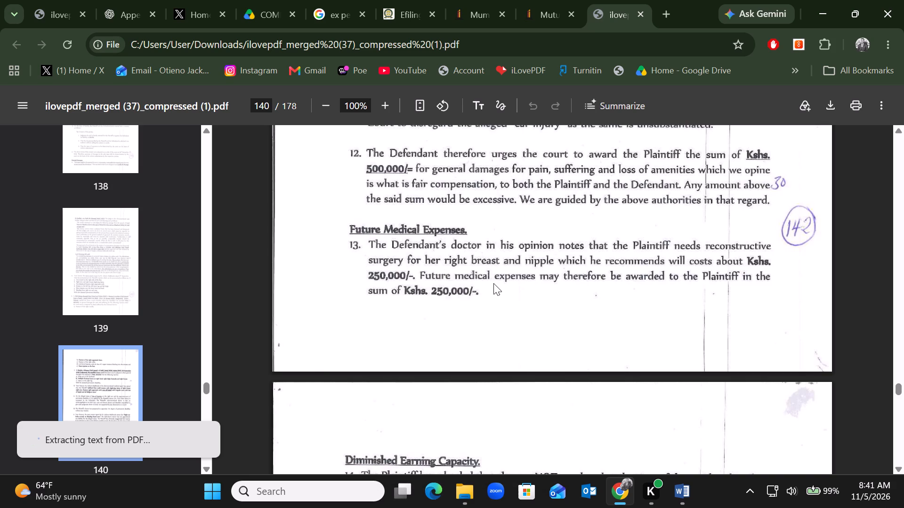
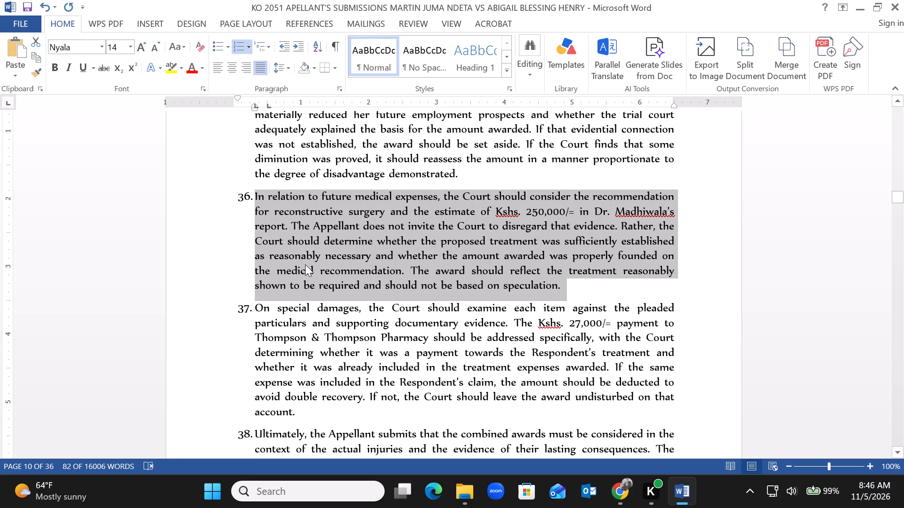
pyautogui.hotkey('ctrl', 'v')
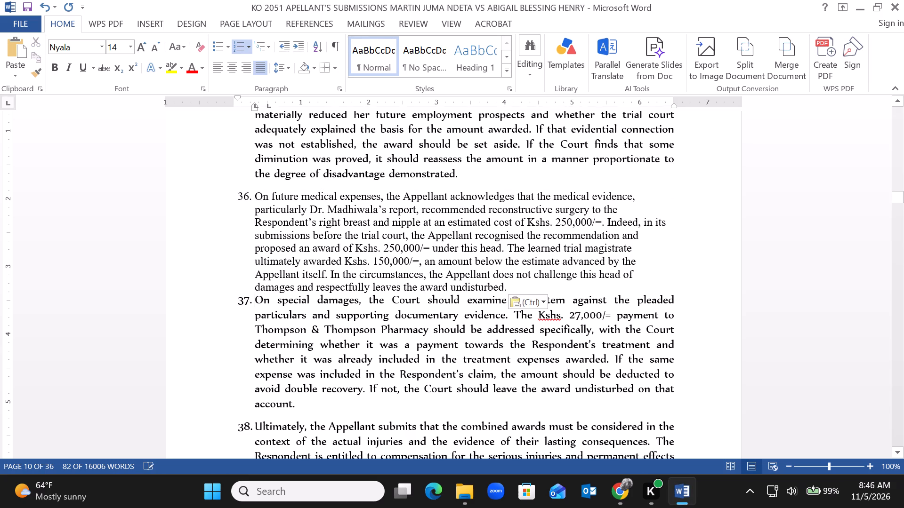
pyautogui.click(524, 307)
pyautogui.click(539, 334)
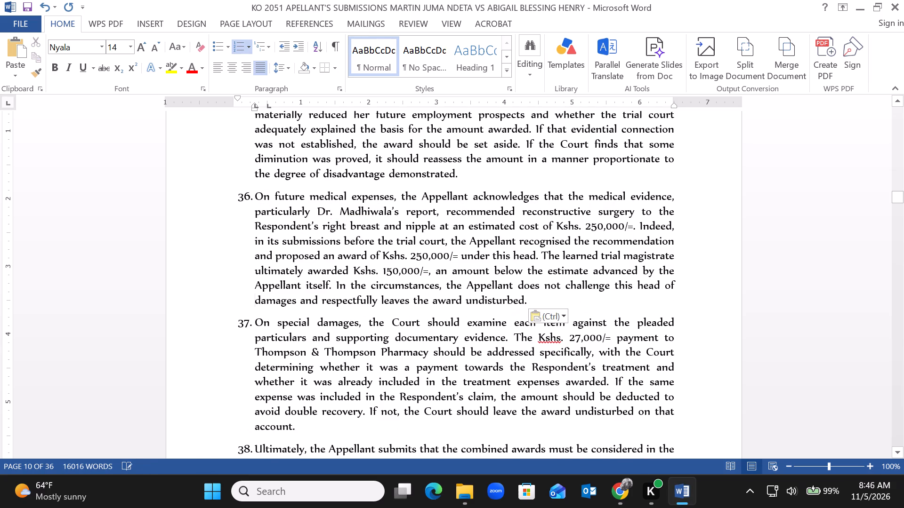
# Move the words "future medical expenses" out of paragraph 36 onto a new line above it.
pyautogui.moveTo(276, 197); pyautogui.dragTo(363, 200)
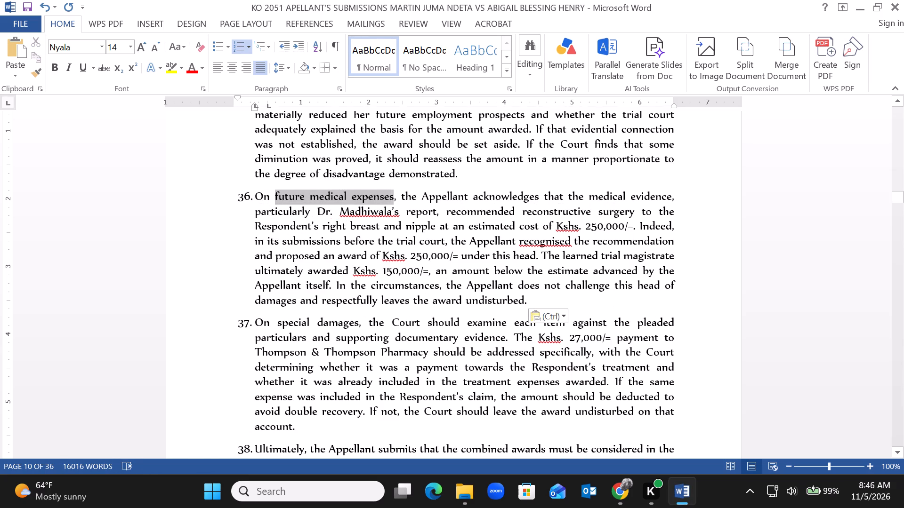
pyautogui.moveTo(363, 200); pyautogui.dragTo(364, 200)
pyautogui.hotkey('ctrl', 'x')
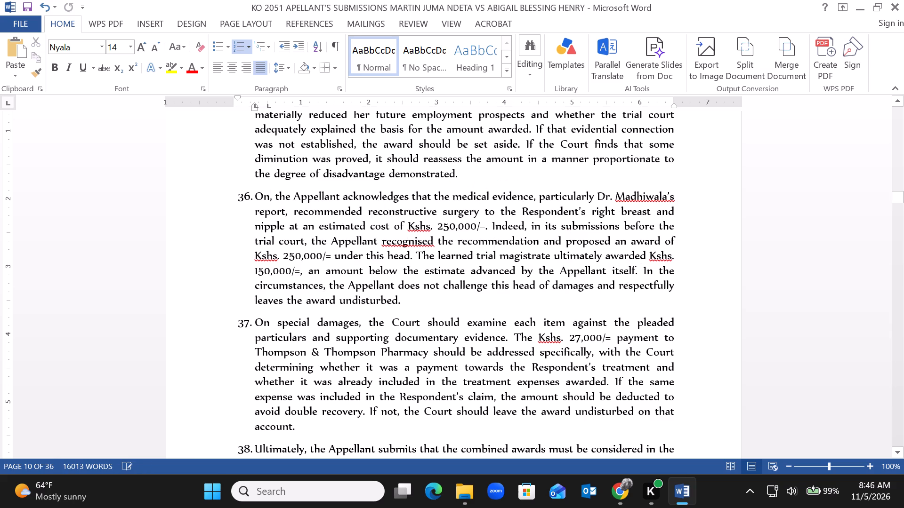
pyautogui.click(255, 196)
pyautogui.press('Return')
pyautogui.click(260, 196)
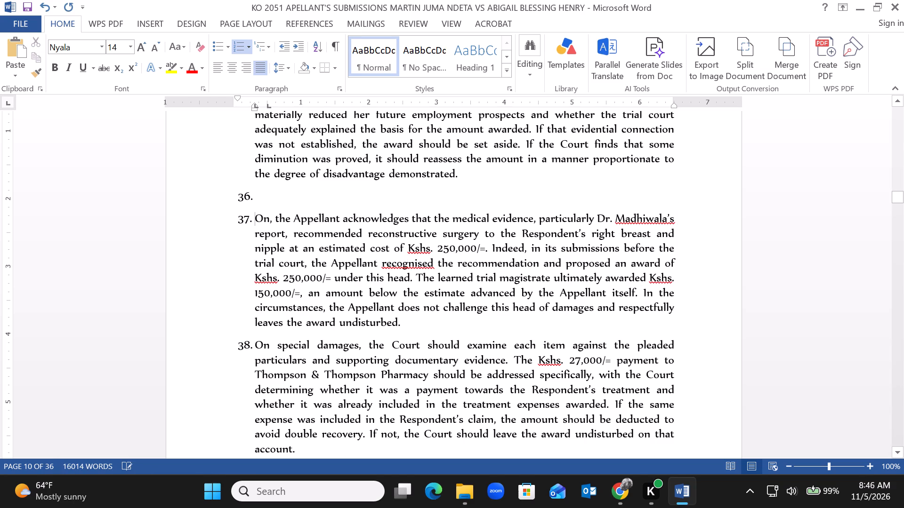
pyautogui.hotkey('ctrl', 'v')
# Format the "Future Medical Expenses" line as an unnumbered heading, bold, underlined and with each word capitalized.
pyautogui.moveTo(379, 197); pyautogui.dragTo(331, 197)
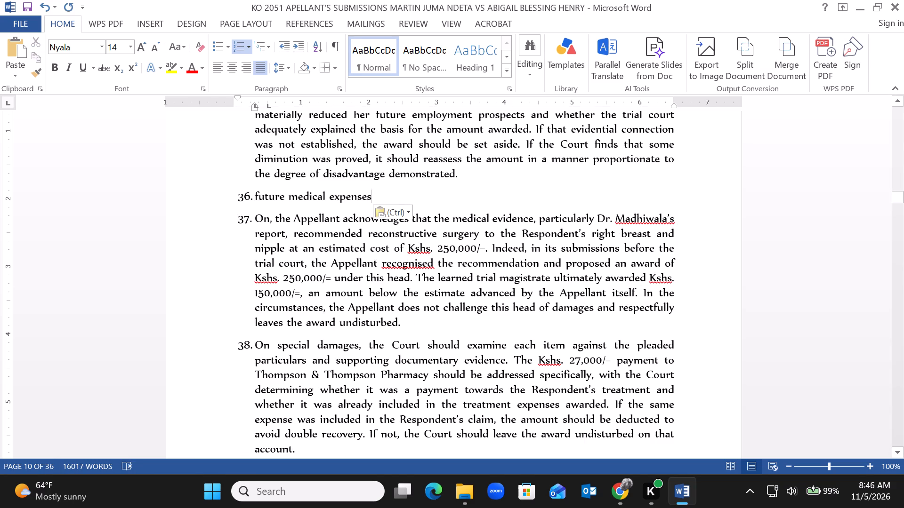
pyautogui.moveTo(331, 197); pyautogui.dragTo(238, 206)
pyautogui.click(244, 185)
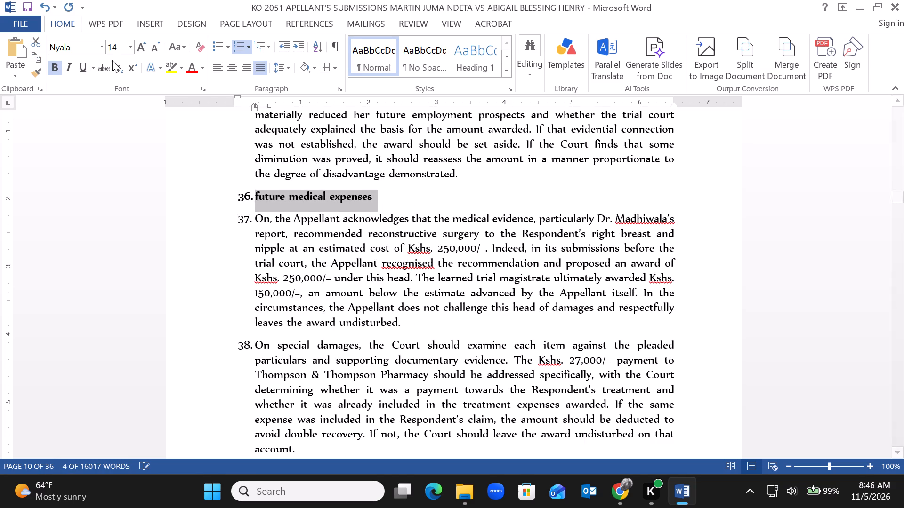
pyautogui.click(183, 46)
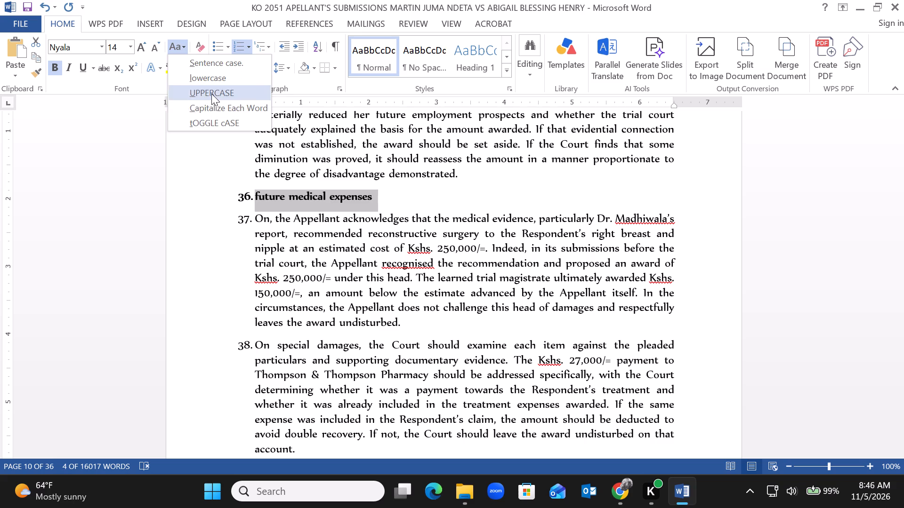
pyautogui.click(211, 93)
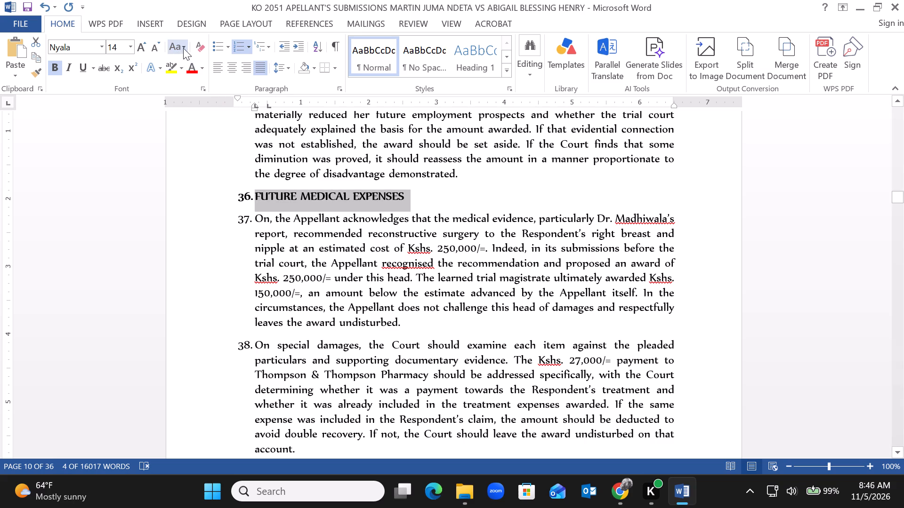
pyautogui.click(183, 48)
pyautogui.click(218, 106)
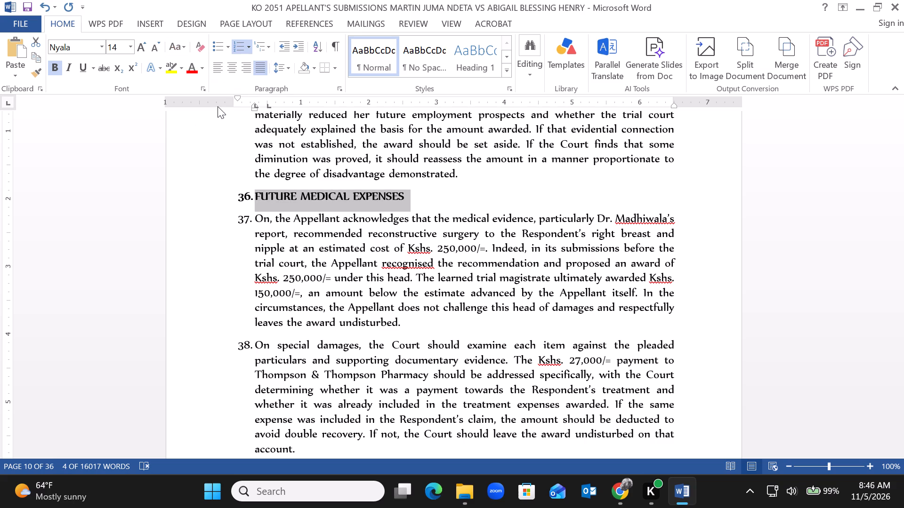
pyautogui.click(254, 193)
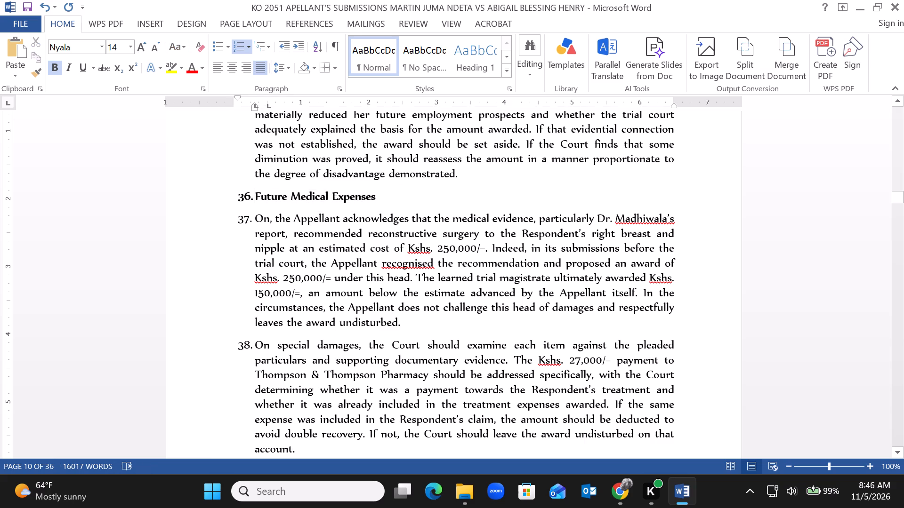
pyautogui.press('BackSpace')
pyautogui.moveTo(377, 199); pyautogui.dragTo(254, 200)
pyautogui.click(285, 177)
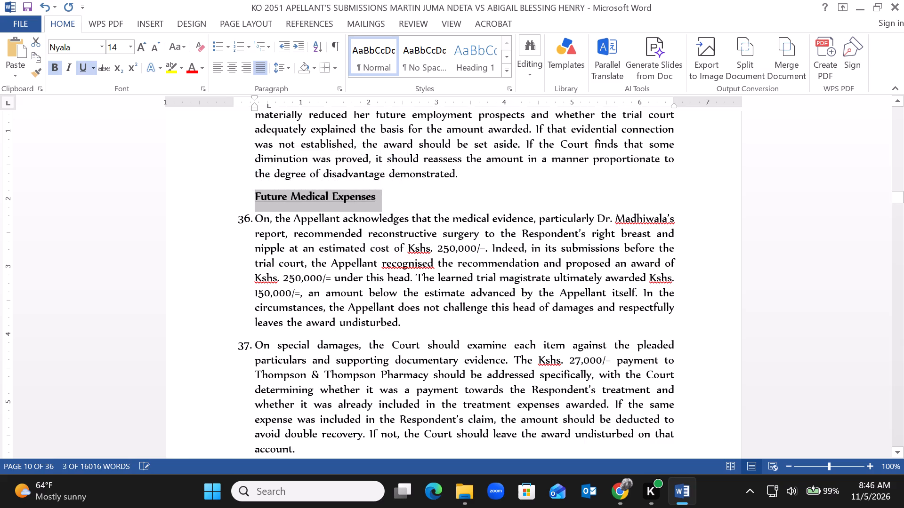
# Copy "special damages" from paragraph 37 onto a new unnumbered line above that paragraph.
pyautogui.scroll(-2, 470, 276)
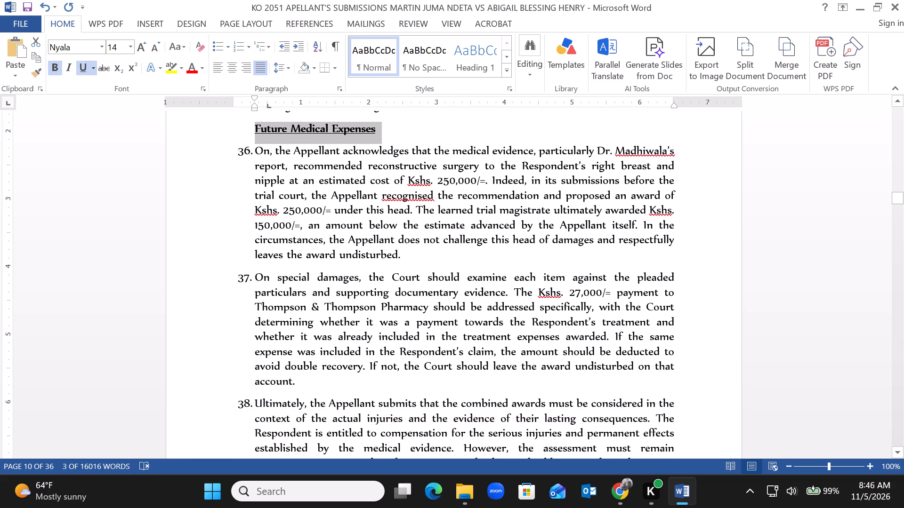
pyautogui.moveTo(275, 278); pyautogui.dragTo(351, 276)
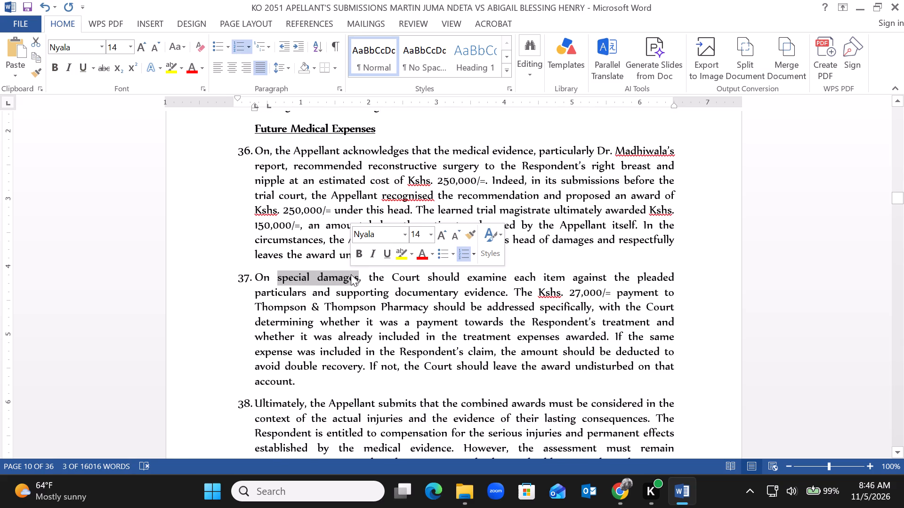
pyautogui.hotkey('ctrl', 'c')
pyautogui.click(252, 274)
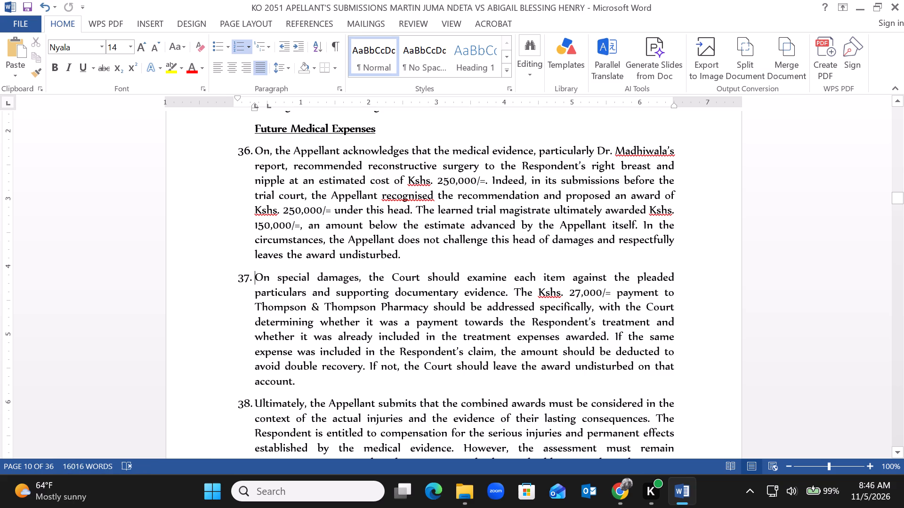
pyautogui.press('Return')
pyautogui.click(268, 273)
pyautogui.press('BackSpace')
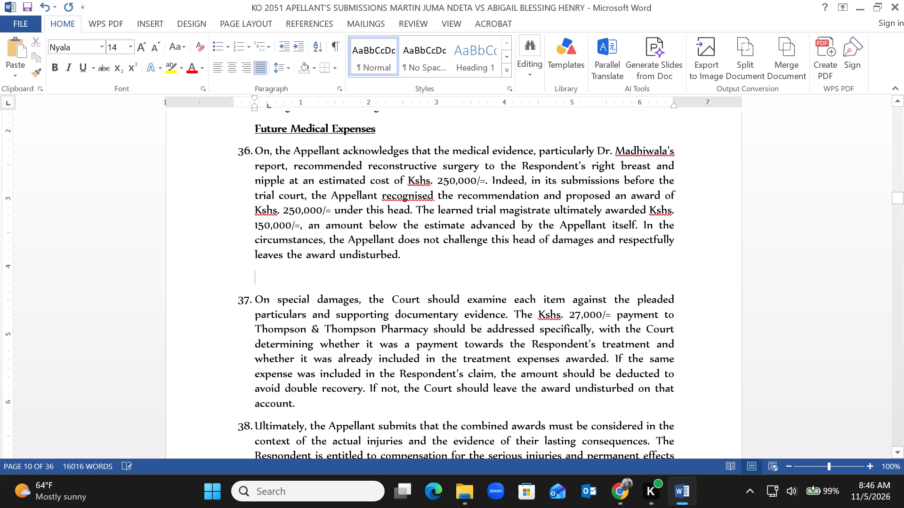
pyautogui.hotkey('ctrl', 'v')
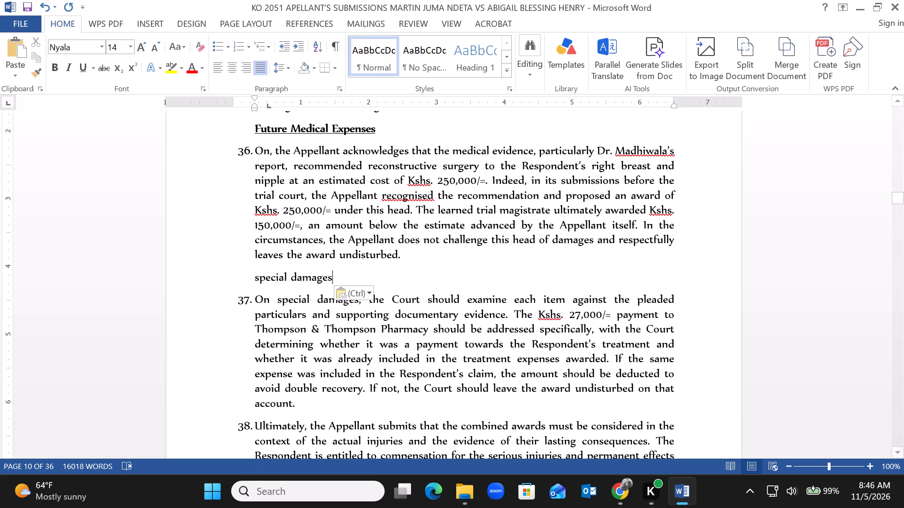
# Format the "Special Damages" line as a heading, bold, underlined and with each word capitalized.
pyautogui.moveTo(338, 275); pyautogui.dragTo(261, 281)
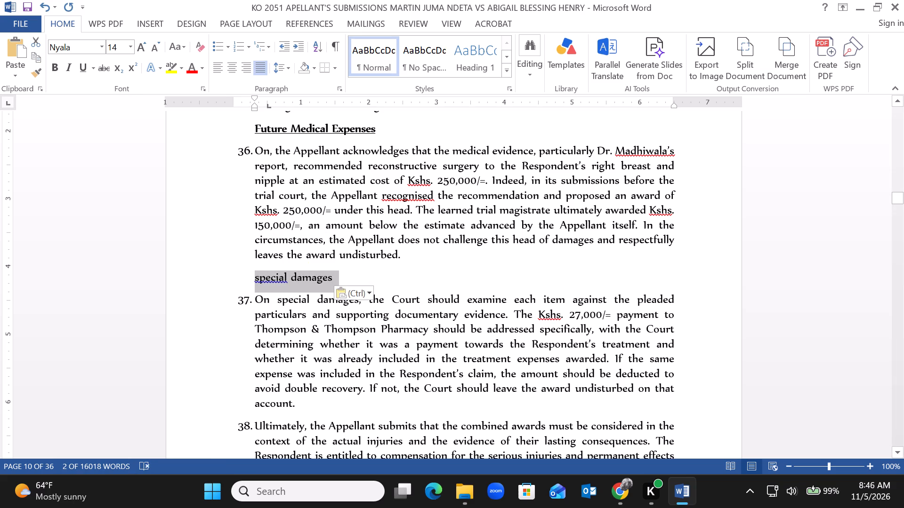
pyautogui.click(56, 69)
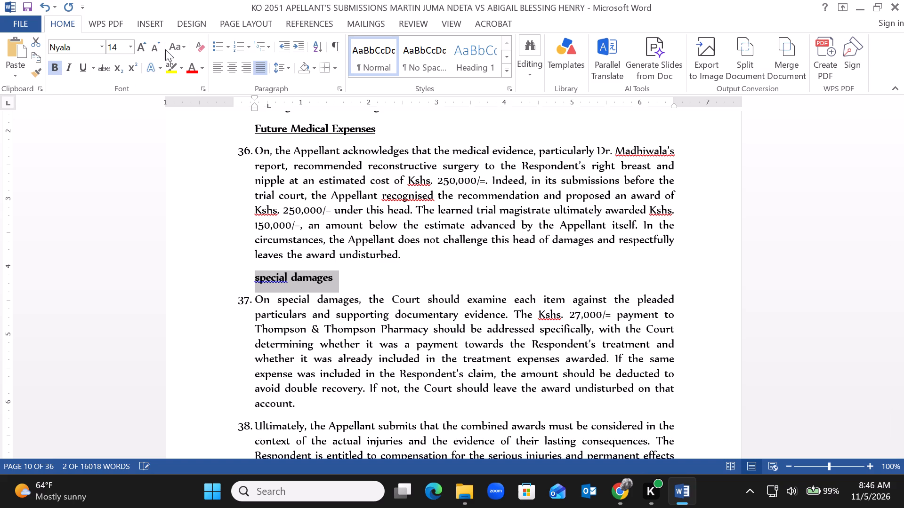
pyautogui.click(184, 46)
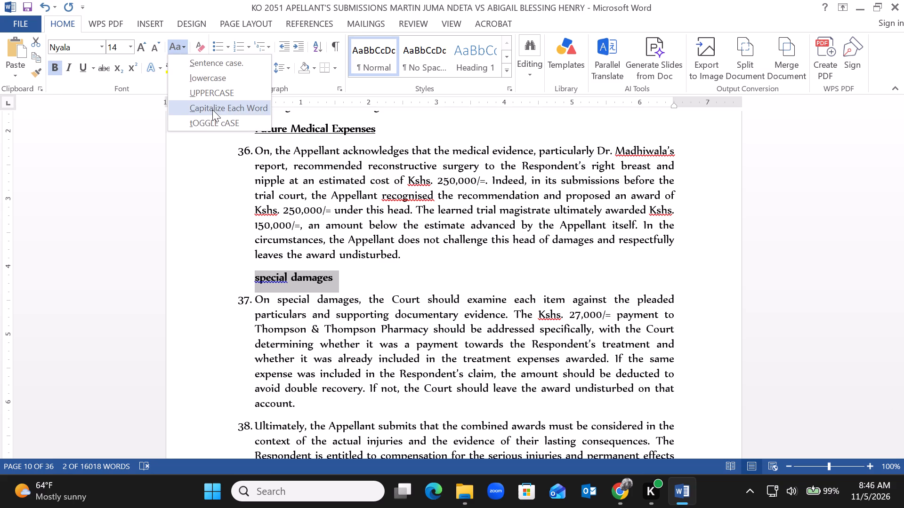
pyautogui.click(212, 110)
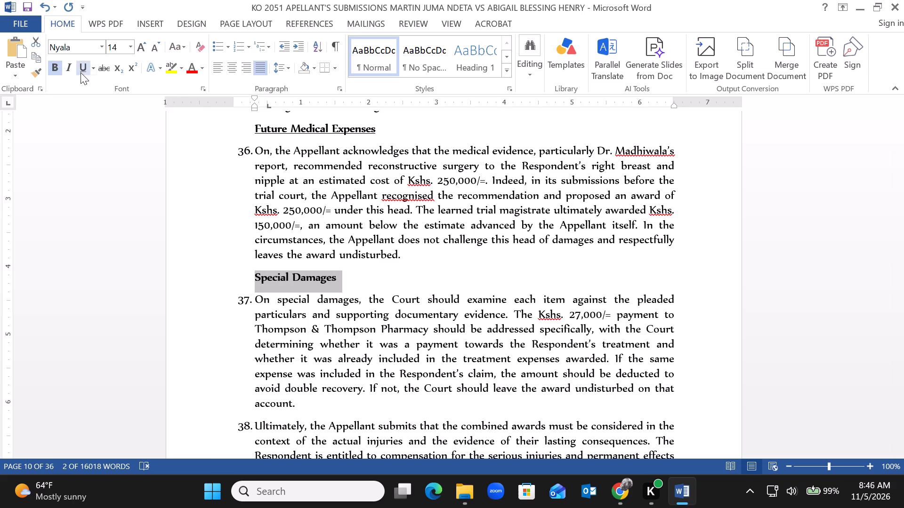
pyautogui.click(82, 70)
pyautogui.click(382, 246)
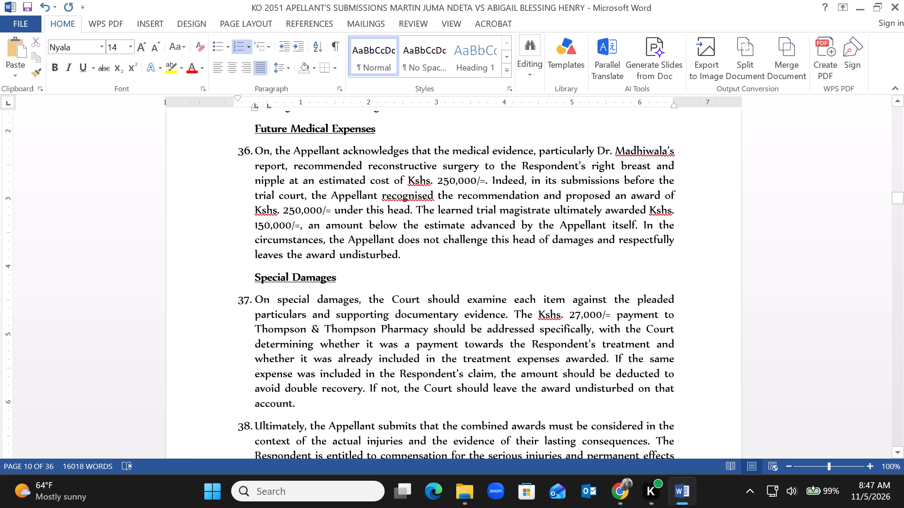
pyautogui.scroll(-2, 496, 293)
pyautogui.moveTo(252, 211); pyautogui.dragTo(344, 379)
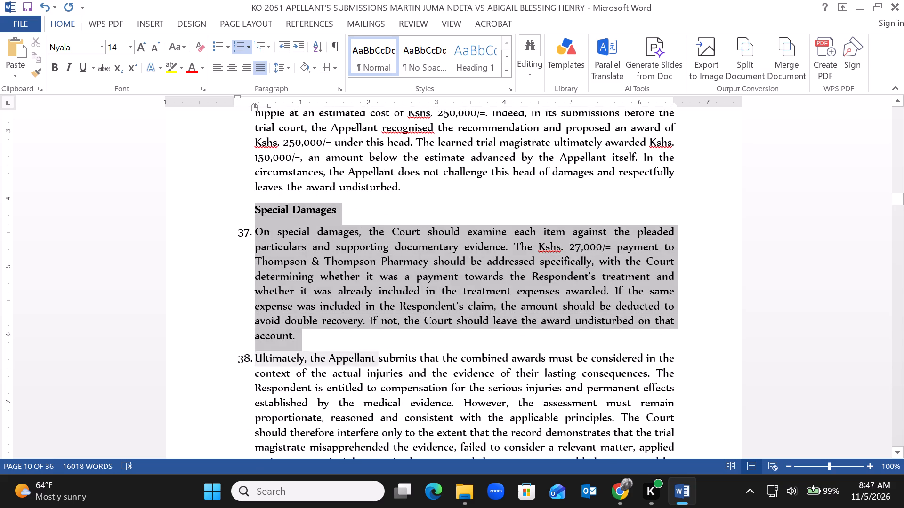
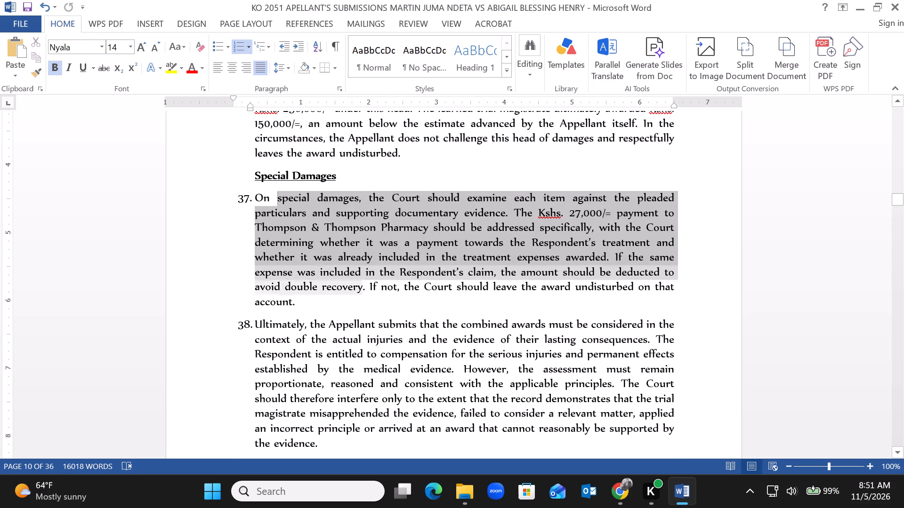
pyautogui.moveTo(345, 302); pyautogui.dragTo(345, 374)
pyautogui.scroll(-2, 371, 343)
pyautogui.hotkey('ctrl', 'v')
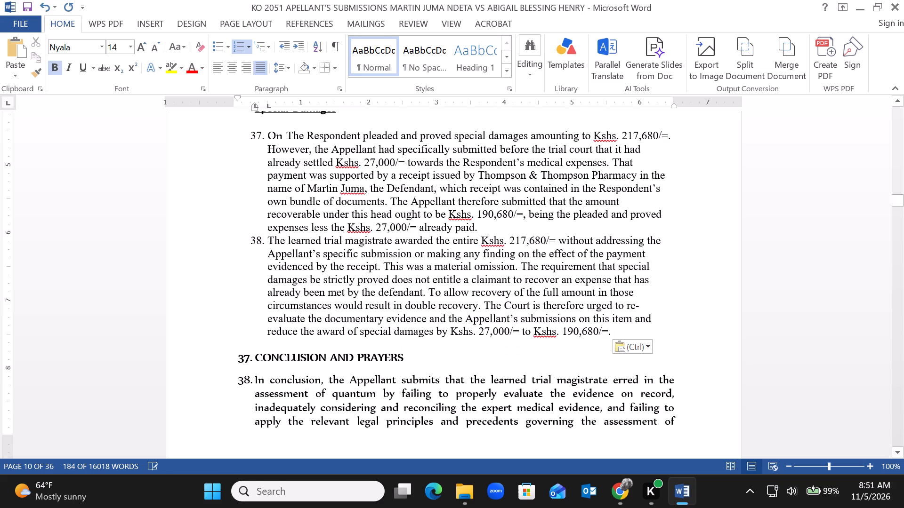
pyautogui.click(634, 345)
pyautogui.click(646, 377)
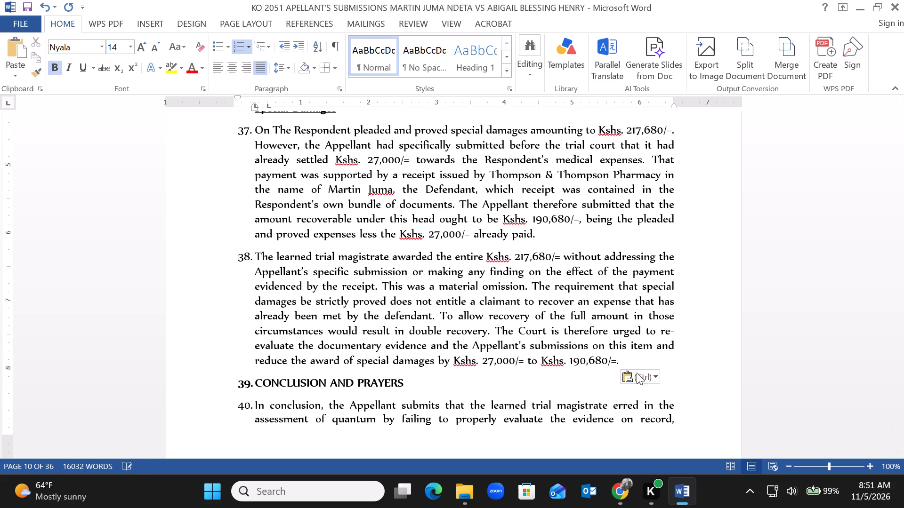
# Delete the leftover word "On" at the start of paragraph 37 under Special Damages.
pyautogui.scroll(4, 422, 297)
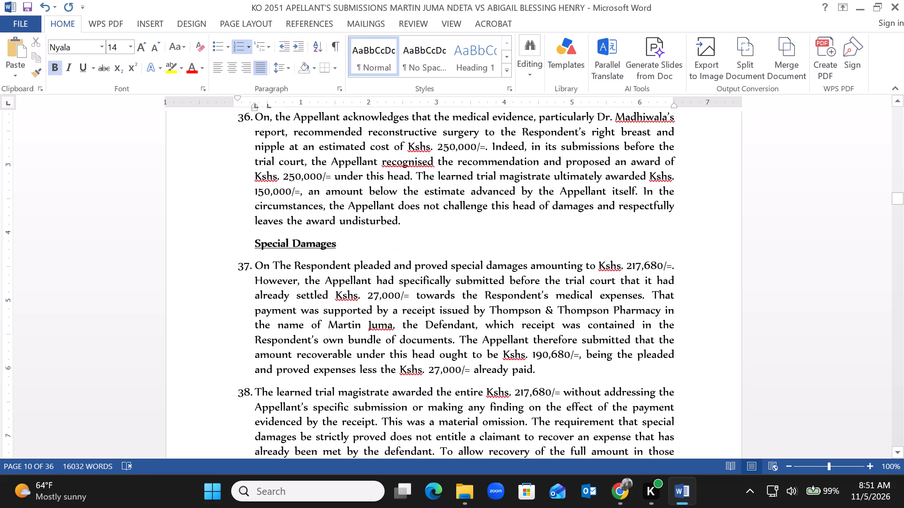
pyautogui.click(274, 268)
pyautogui.press('BackSpace')
pyautogui.press('BackSpace')
pyautogui.press('BackSpace')
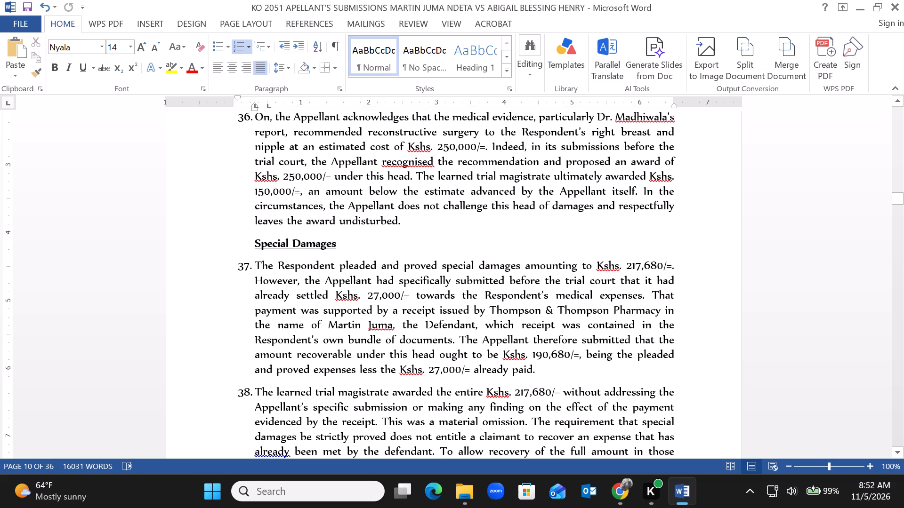
# Read the new special damages paragraphs, the conclusion and prayers a) to g) through to the dated signature block.
pyautogui.scroll(-2, 462, 333)
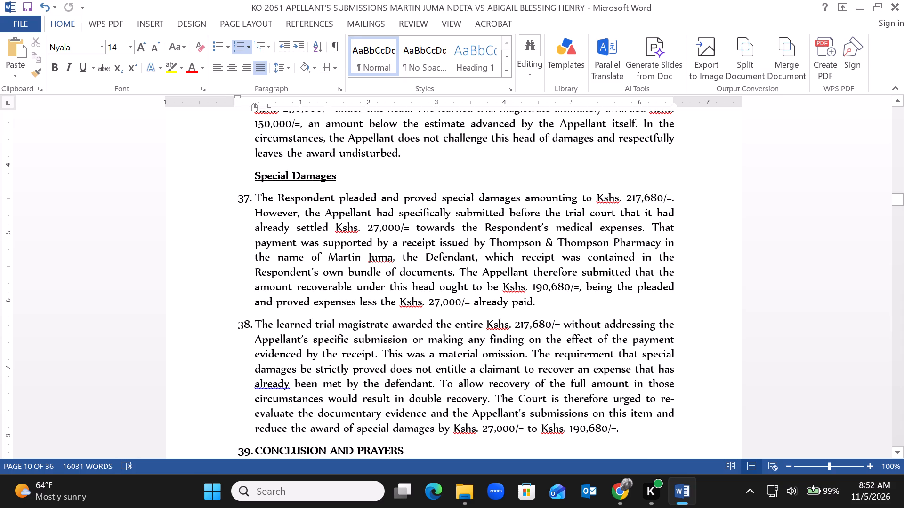
pyautogui.scroll(-7, 473, 294)
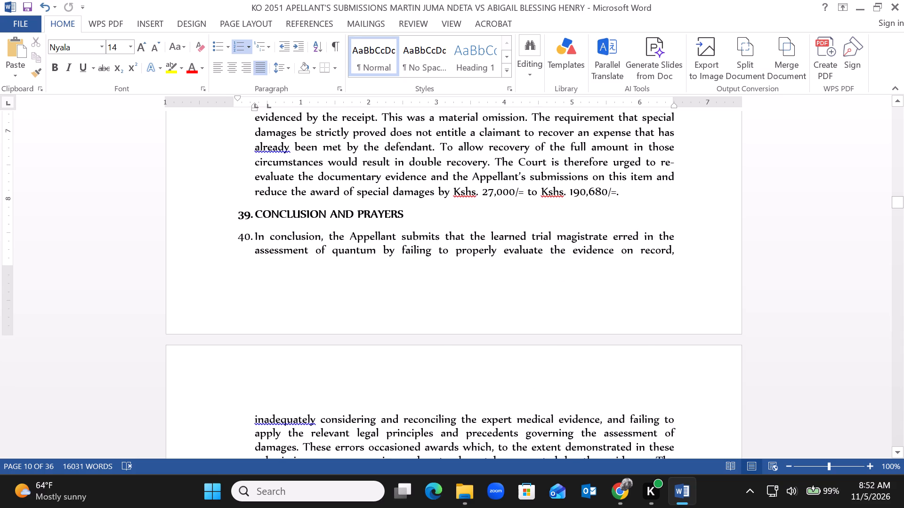
pyautogui.scroll(-7, 465, 298)
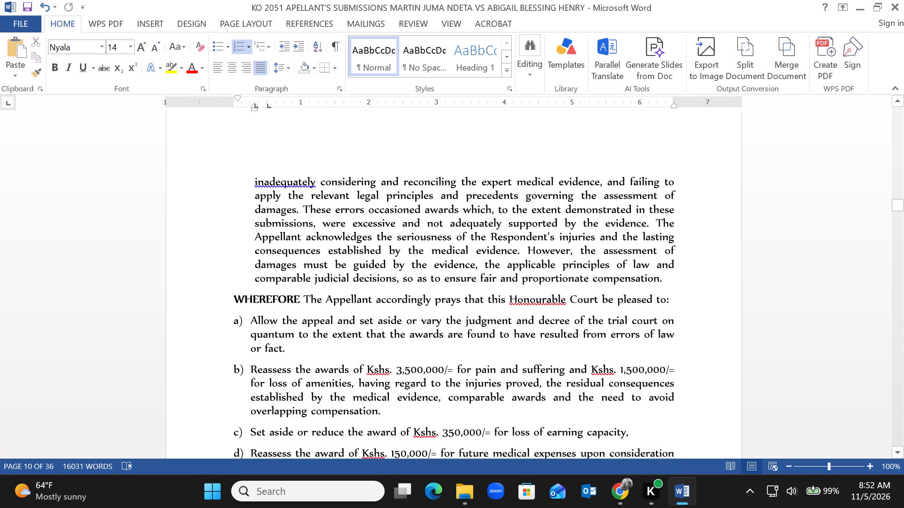
pyautogui.scroll(-2, 456, 312)
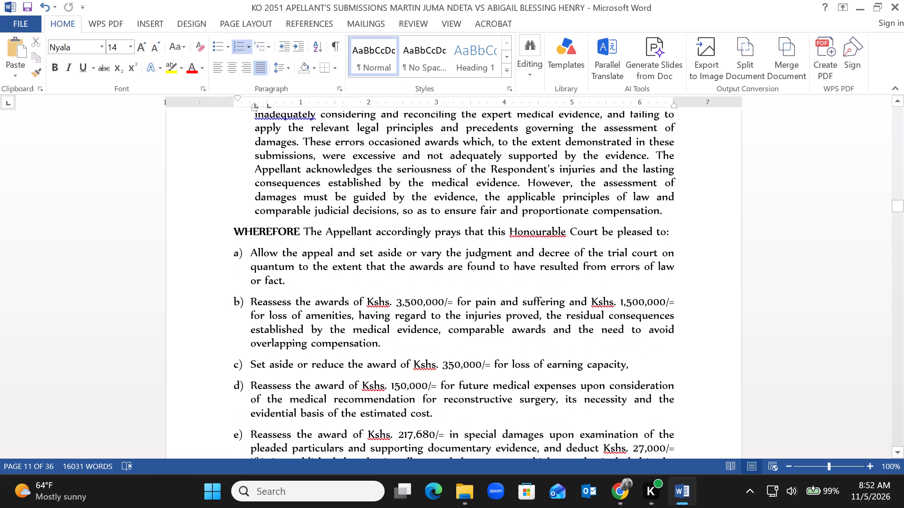
pyautogui.scroll(-4, 456, 312)
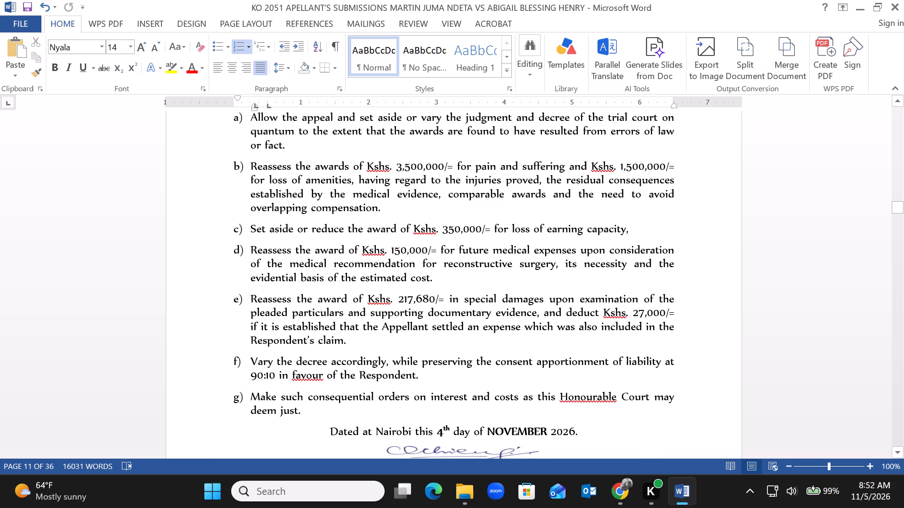
# Go back to the highlighted Special Damages section and read paragraphs 23 to 26 against the redrafted special damages text.
pyautogui.scroll(17, 454, 260)
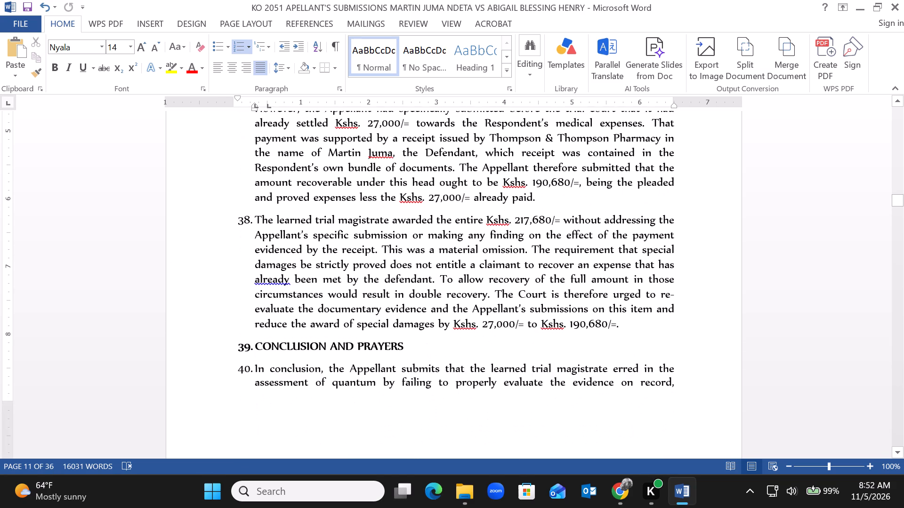
pyautogui.scroll(1, 432, 270)
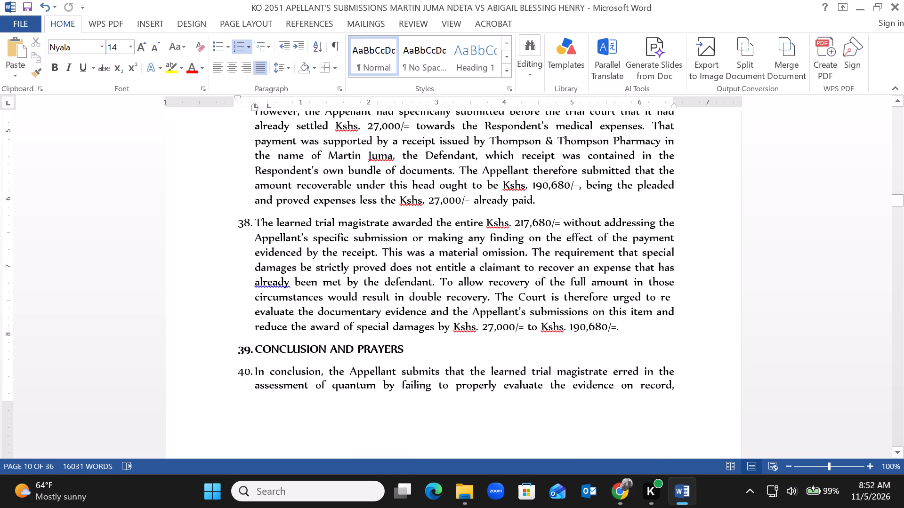
pyautogui.scroll(6, 432, 270)
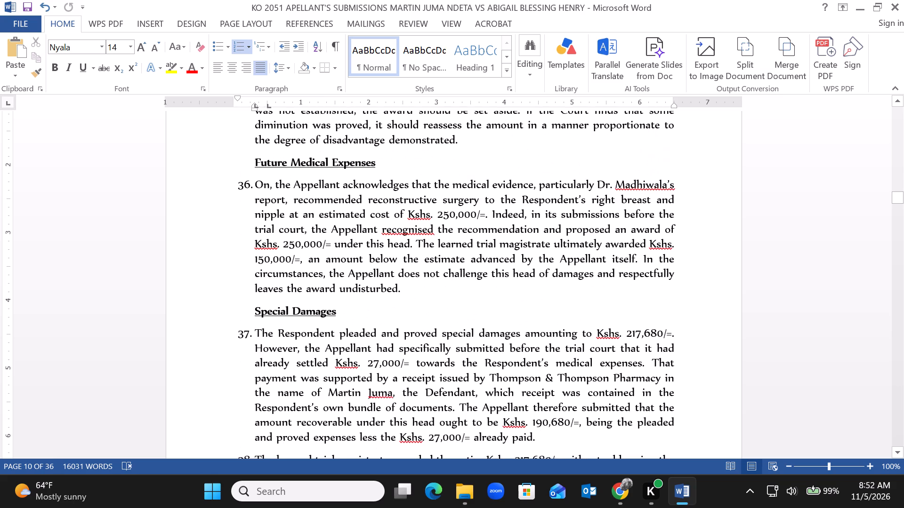
pyautogui.scroll(20, 431, 269)
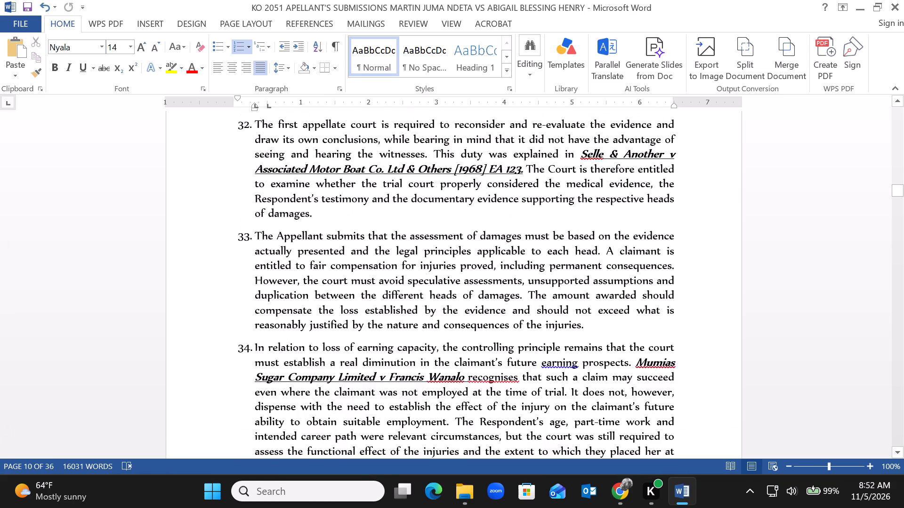
pyautogui.scroll(3, 427, 269)
pyautogui.scroll(20, 427, 269)
pyautogui.scroll(2, 427, 269)
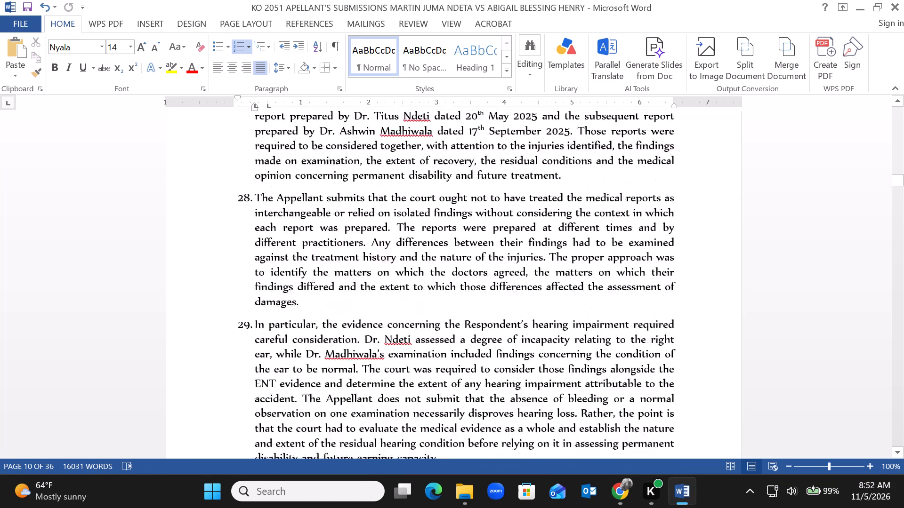
pyautogui.scroll(14, 425, 268)
pyautogui.scroll(11, 425, 268)
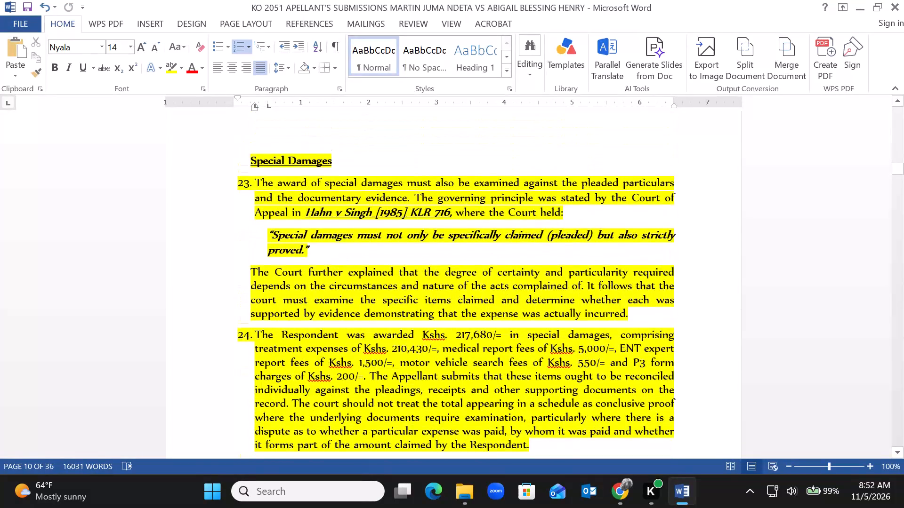
pyautogui.scroll(2, 424, 269)
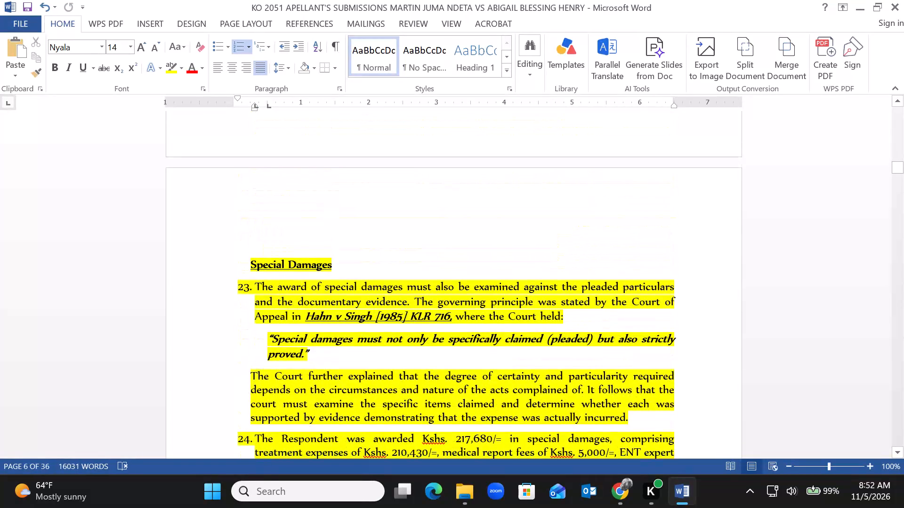
pyautogui.scroll(-4, 422, 274)
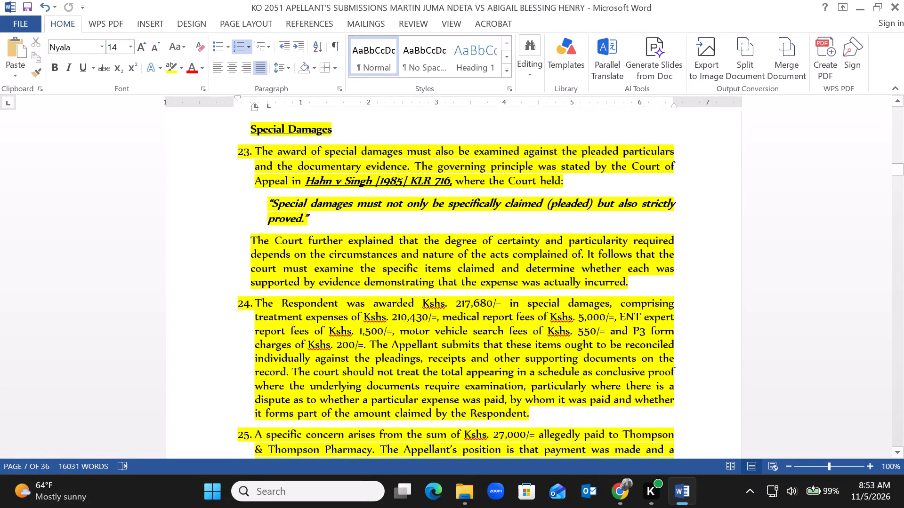
pyautogui.scroll(-6, 422, 274)
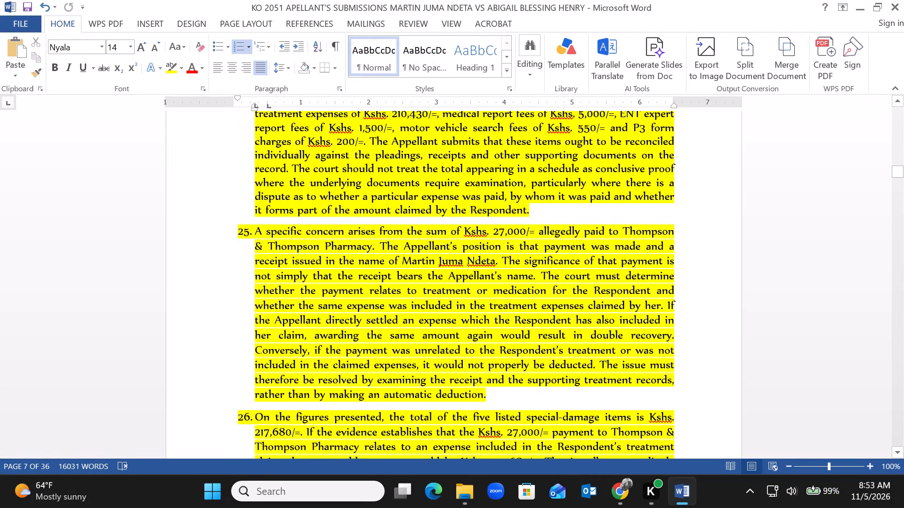
pyautogui.scroll(3, 421, 274)
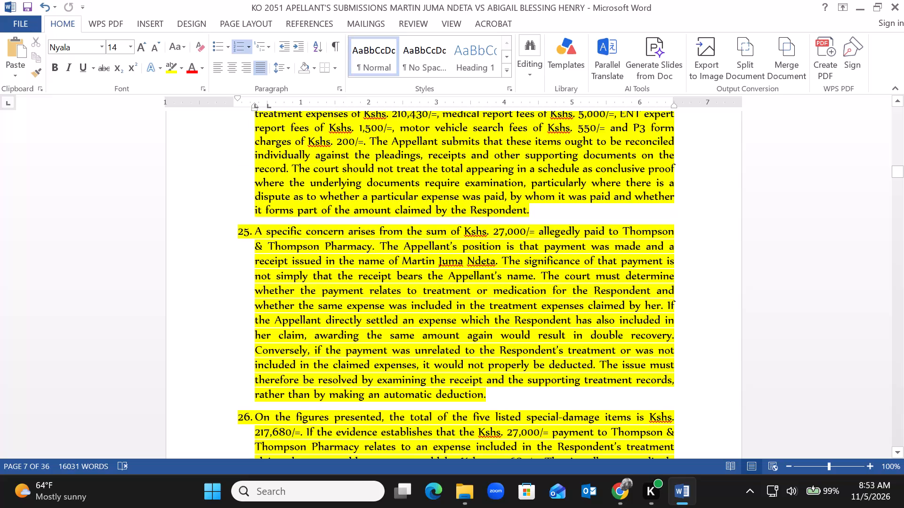
pyautogui.scroll(-6, 420, 275)
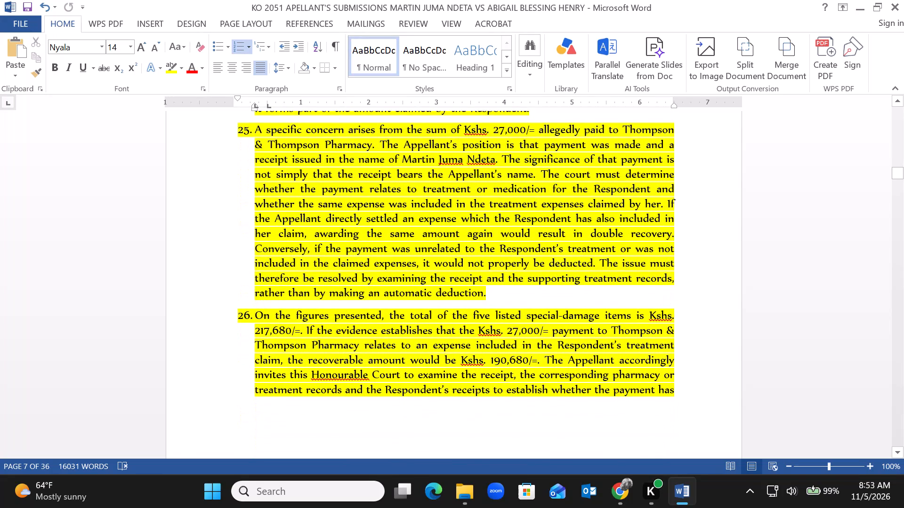
pyautogui.scroll(-2, 419, 275)
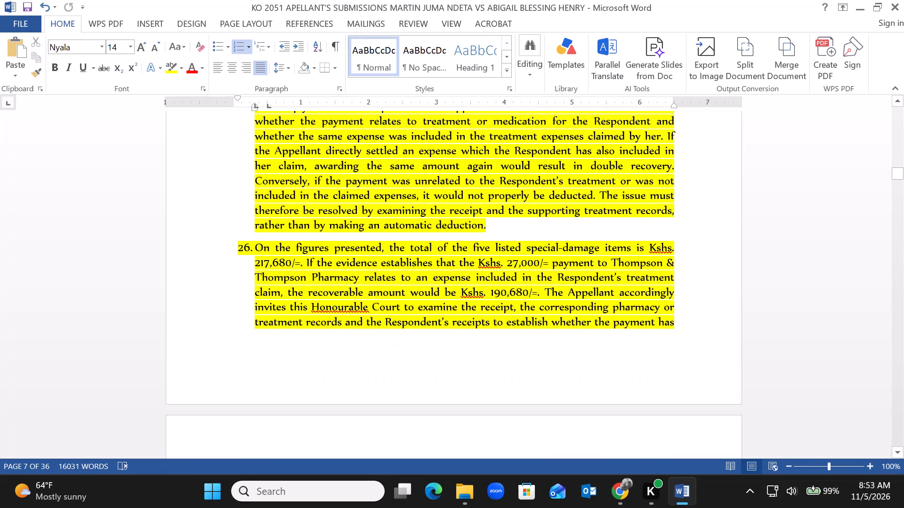
pyautogui.scroll(-7, 417, 276)
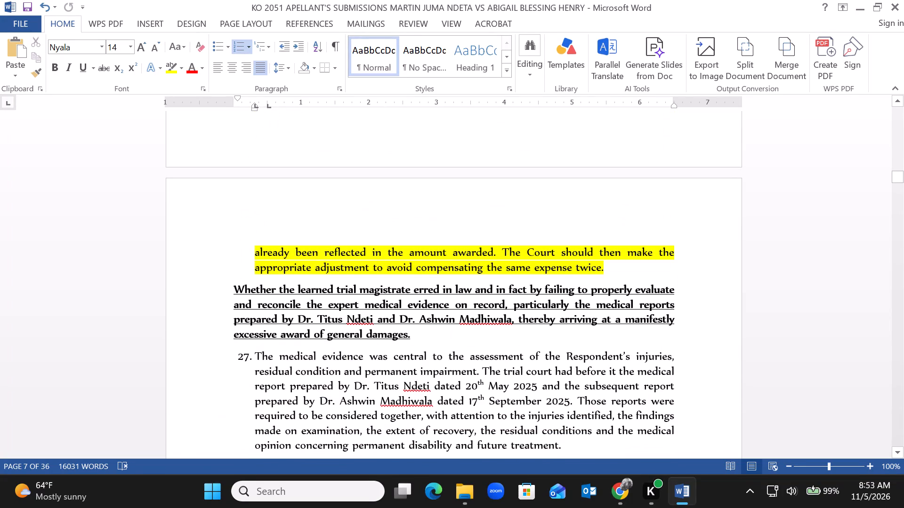
# Review the earlier submissions backwards from the highlighted section, through Loss of Earning Capacity, to paragraphs 10 and 11.
pyautogui.scroll(20, 417, 276)
pyautogui.scroll(4, 417, 276)
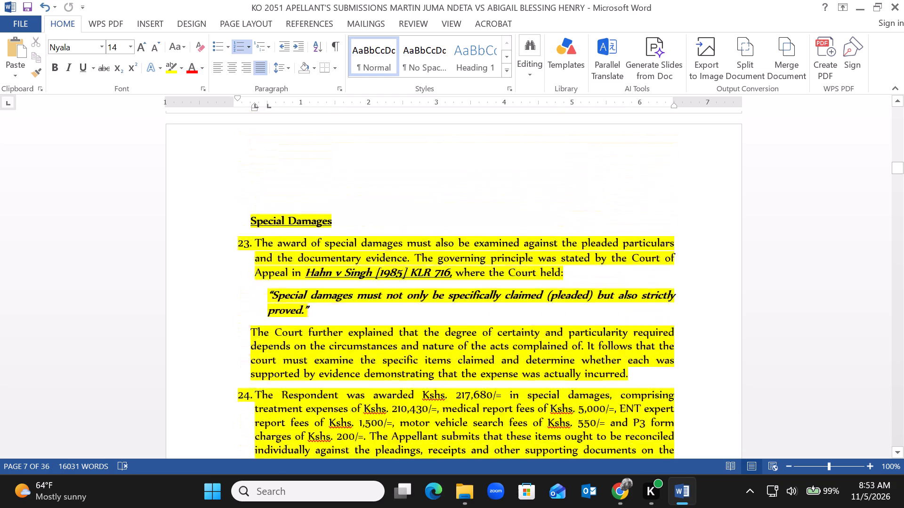
pyautogui.scroll(14, 413, 273)
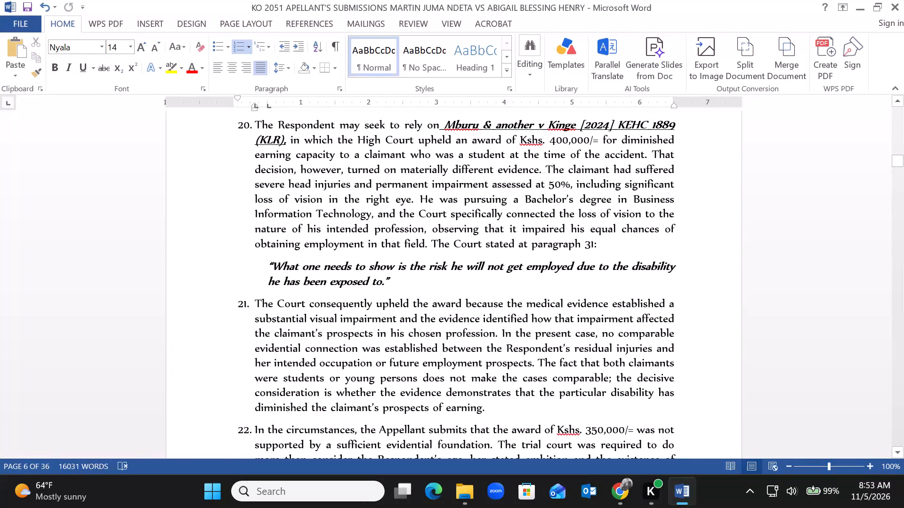
pyautogui.scroll(20, 413, 273)
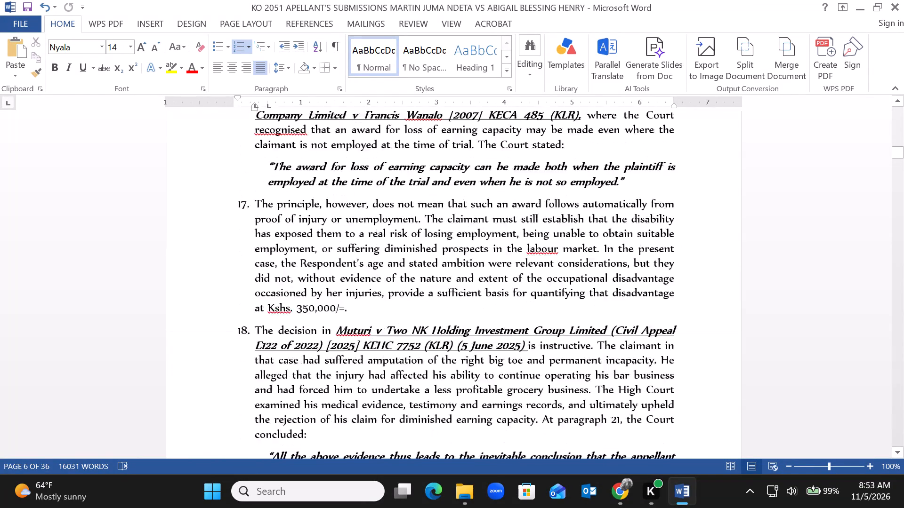
pyautogui.scroll(18, 411, 270)
pyautogui.scroll(3, 412, 272)
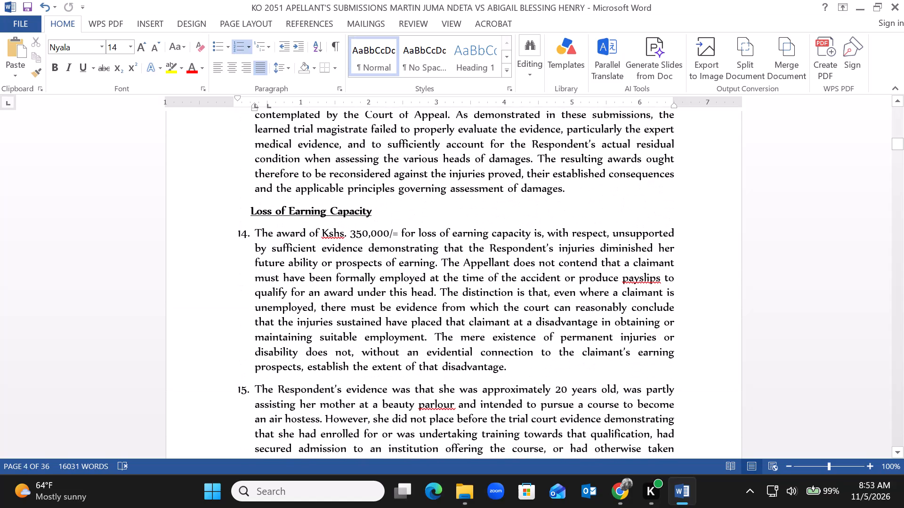
pyautogui.scroll(20, 412, 272)
pyautogui.scroll(5, 418, 270)
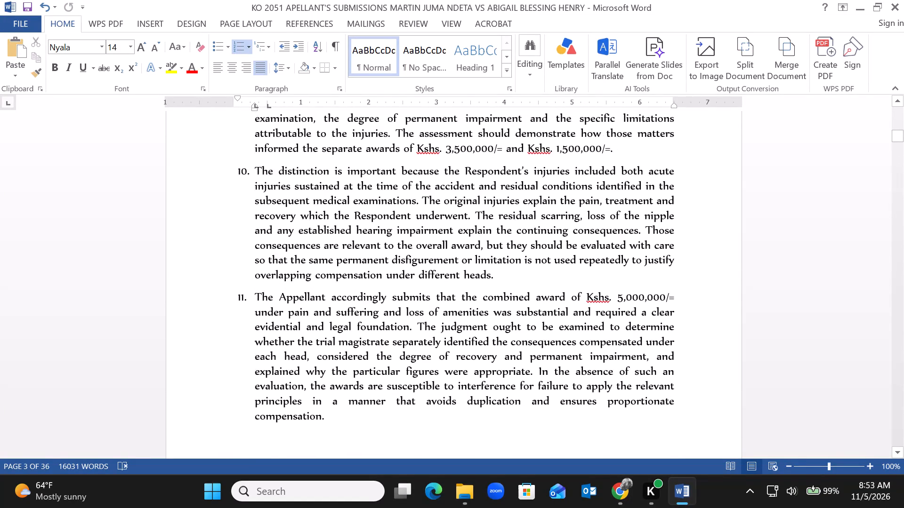
# Review paragraphs 6 to 11, comparing the Butt v Khan passage with the Pain, Suffering and Loss of Amenities section.
pyautogui.scroll(13, 418, 270)
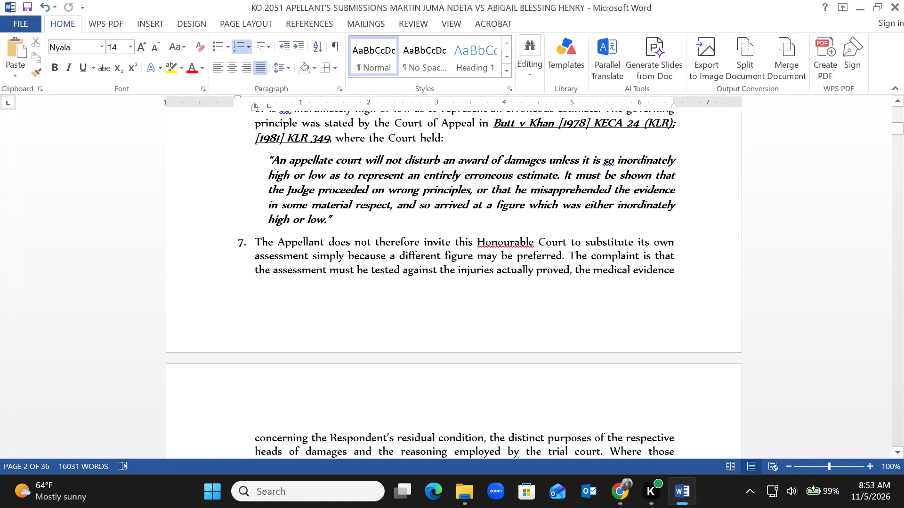
pyautogui.scroll(-16, 419, 271)
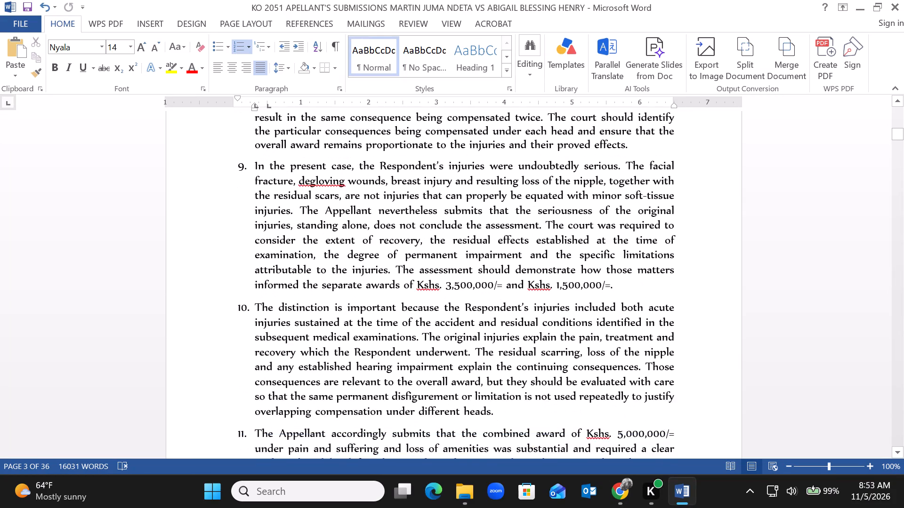
pyautogui.scroll(-1, 417, 276)
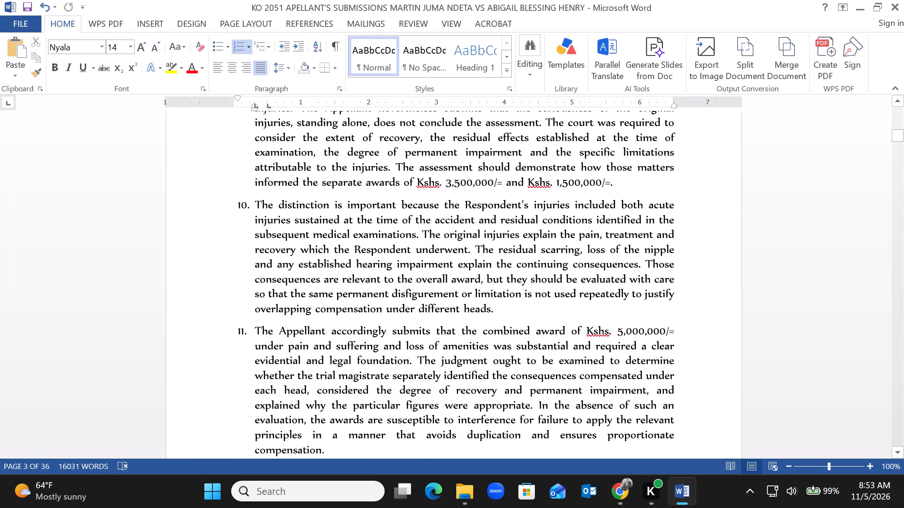
pyautogui.scroll(12, 417, 275)
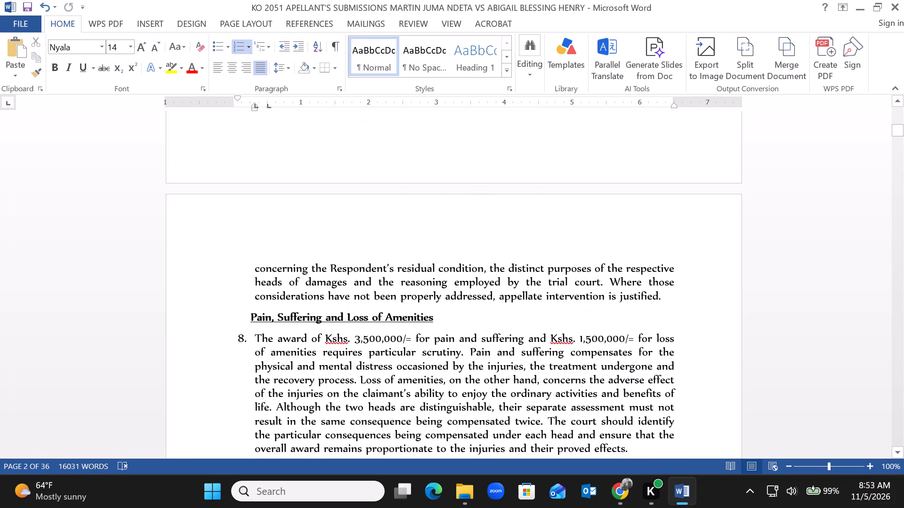
pyautogui.scroll(4, 417, 270)
pyautogui.scroll(-5, 417, 272)
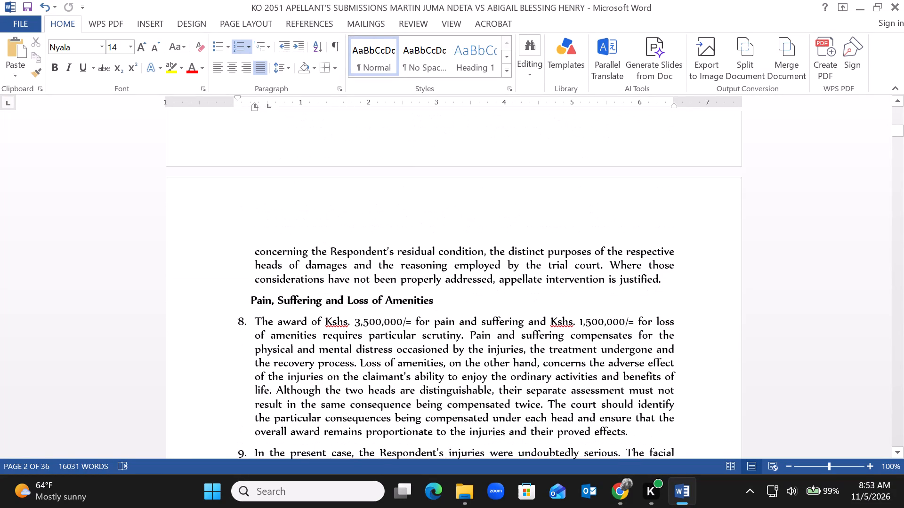
pyautogui.scroll(-4, 416, 272)
pyautogui.scroll(13, 416, 272)
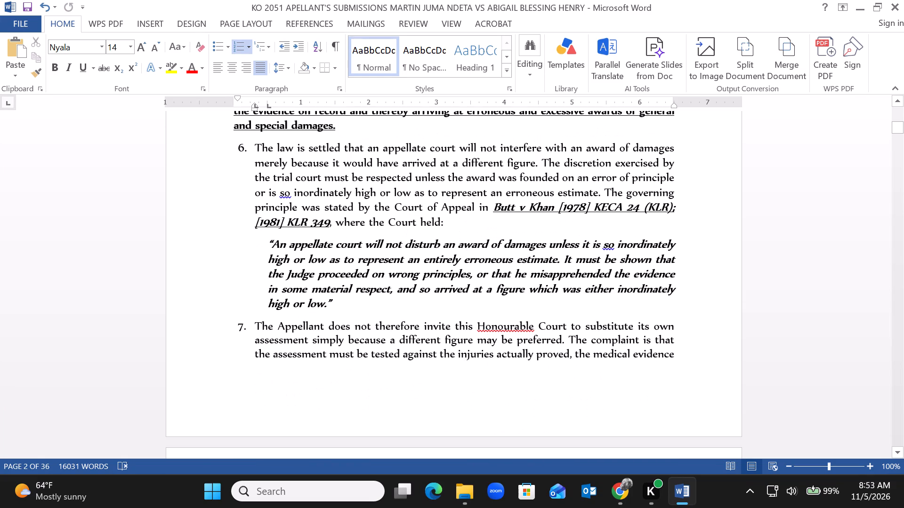
pyautogui.scroll(6, 421, 266)
pyautogui.scroll(-4, 416, 282)
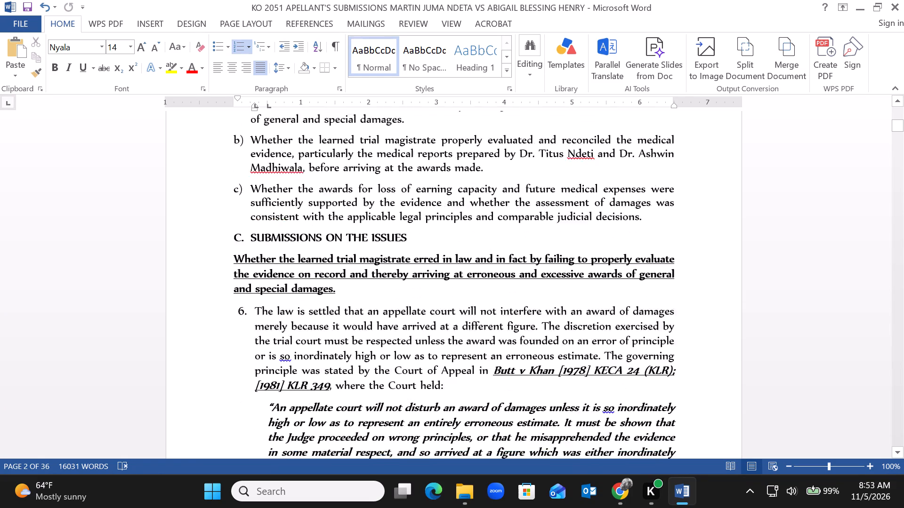
pyautogui.scroll(-7, 416, 282)
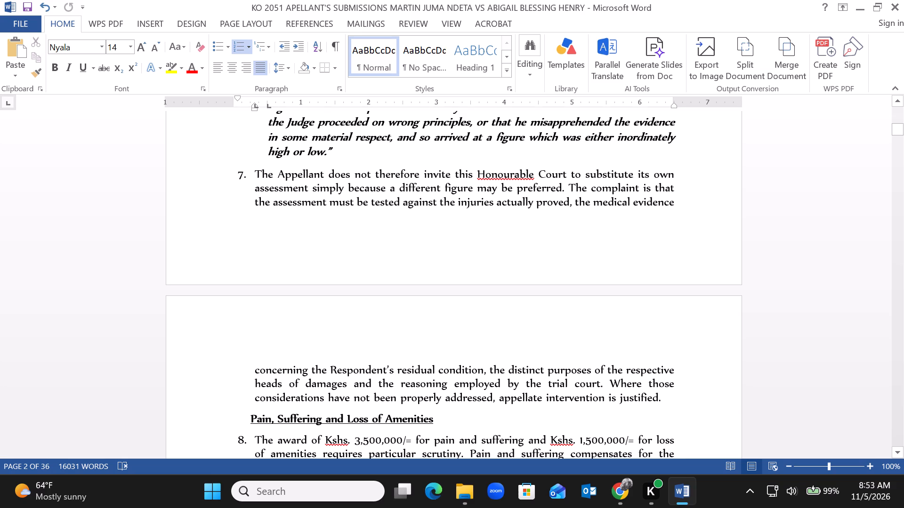
pyautogui.scroll(3, 417, 280)
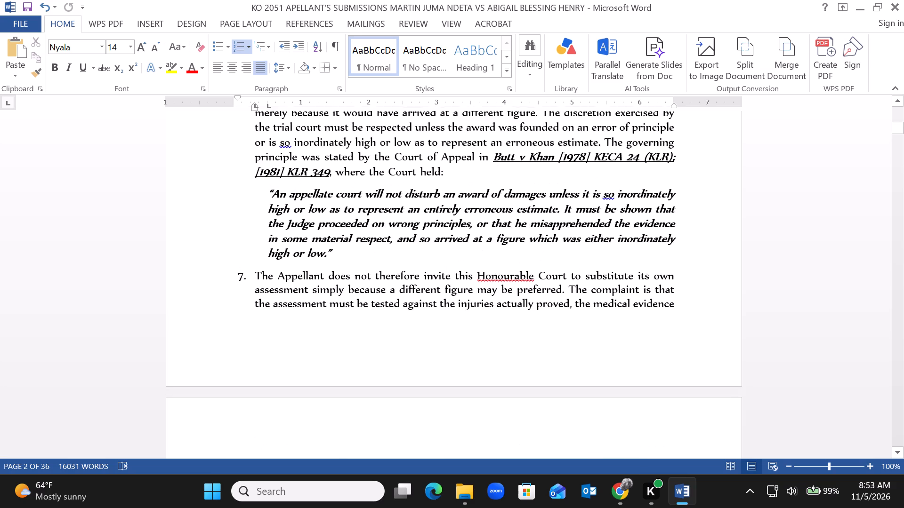
# Review the issues for determination and the introduction backwards to the court heading on the first page.
pyautogui.scroll(7, 417, 280)
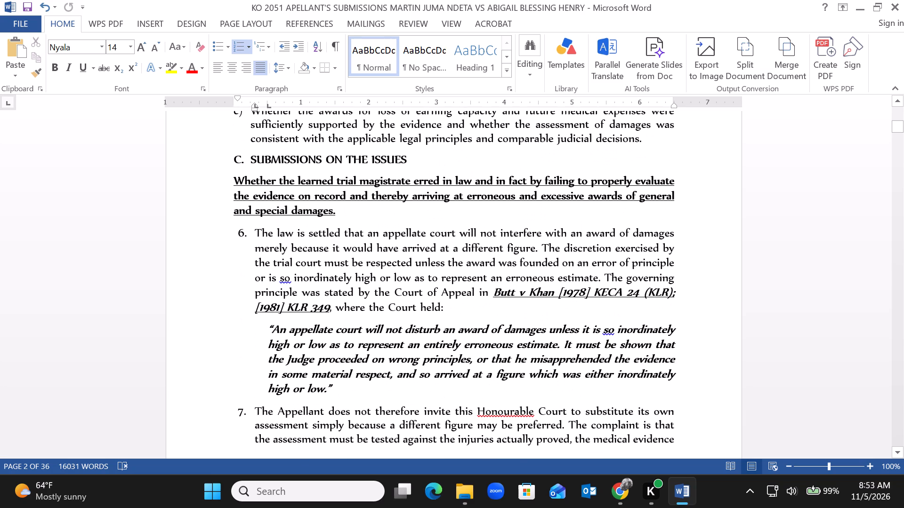
pyautogui.scroll(2, 417, 280)
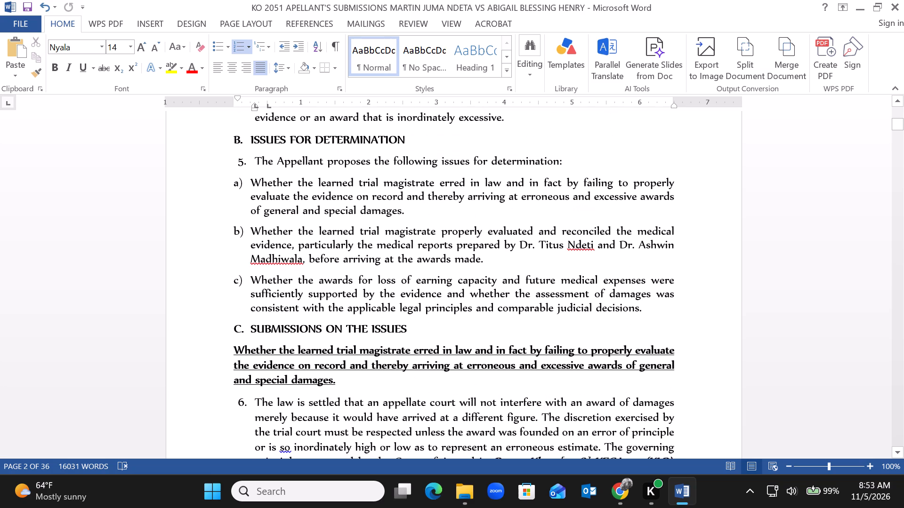
pyautogui.scroll(17, 417, 281)
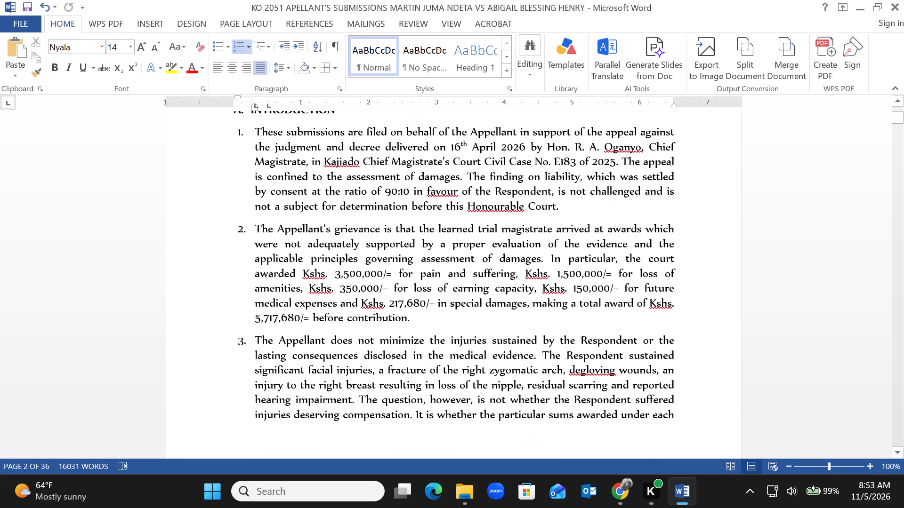
pyautogui.scroll(15, 417, 282)
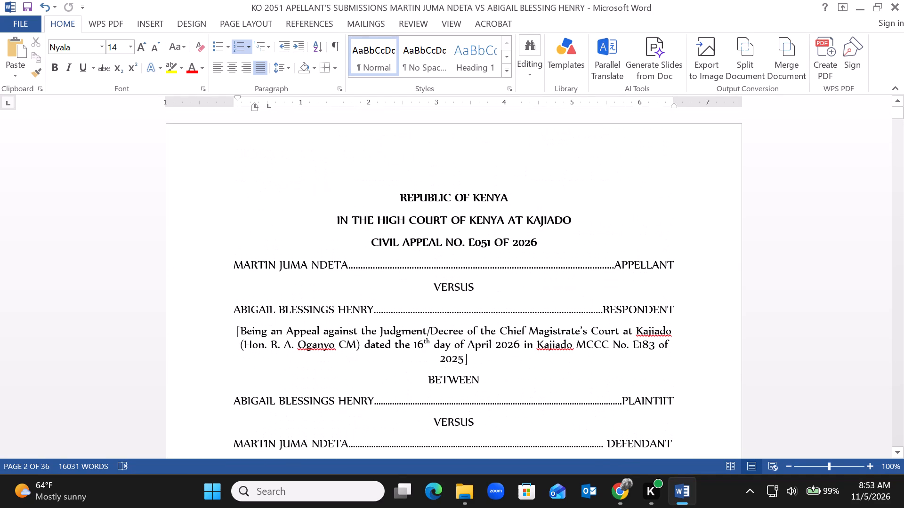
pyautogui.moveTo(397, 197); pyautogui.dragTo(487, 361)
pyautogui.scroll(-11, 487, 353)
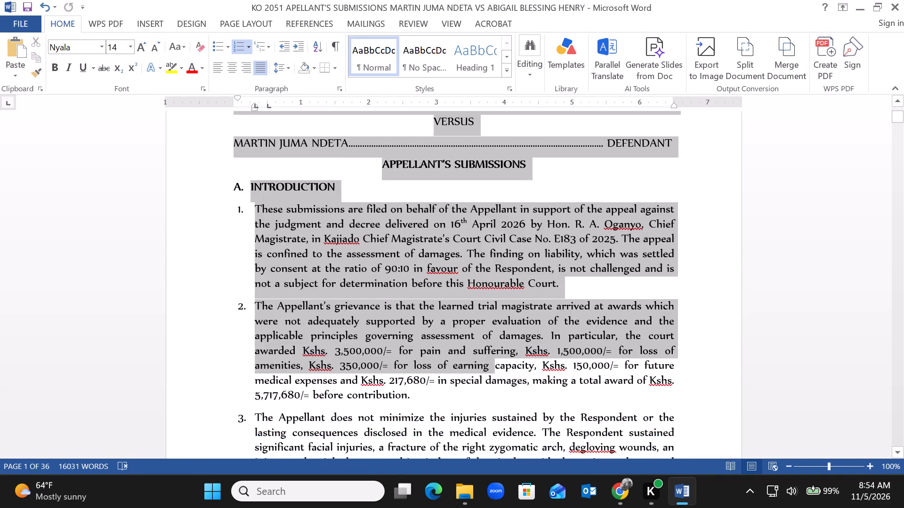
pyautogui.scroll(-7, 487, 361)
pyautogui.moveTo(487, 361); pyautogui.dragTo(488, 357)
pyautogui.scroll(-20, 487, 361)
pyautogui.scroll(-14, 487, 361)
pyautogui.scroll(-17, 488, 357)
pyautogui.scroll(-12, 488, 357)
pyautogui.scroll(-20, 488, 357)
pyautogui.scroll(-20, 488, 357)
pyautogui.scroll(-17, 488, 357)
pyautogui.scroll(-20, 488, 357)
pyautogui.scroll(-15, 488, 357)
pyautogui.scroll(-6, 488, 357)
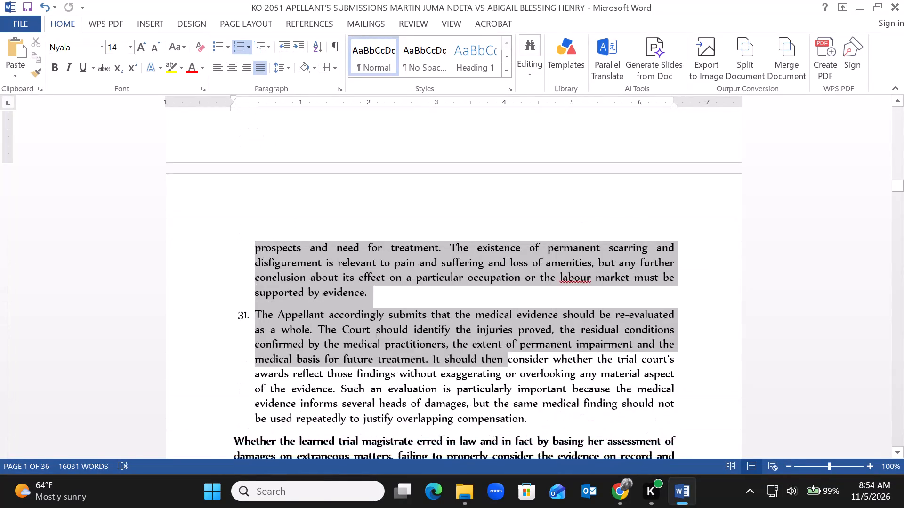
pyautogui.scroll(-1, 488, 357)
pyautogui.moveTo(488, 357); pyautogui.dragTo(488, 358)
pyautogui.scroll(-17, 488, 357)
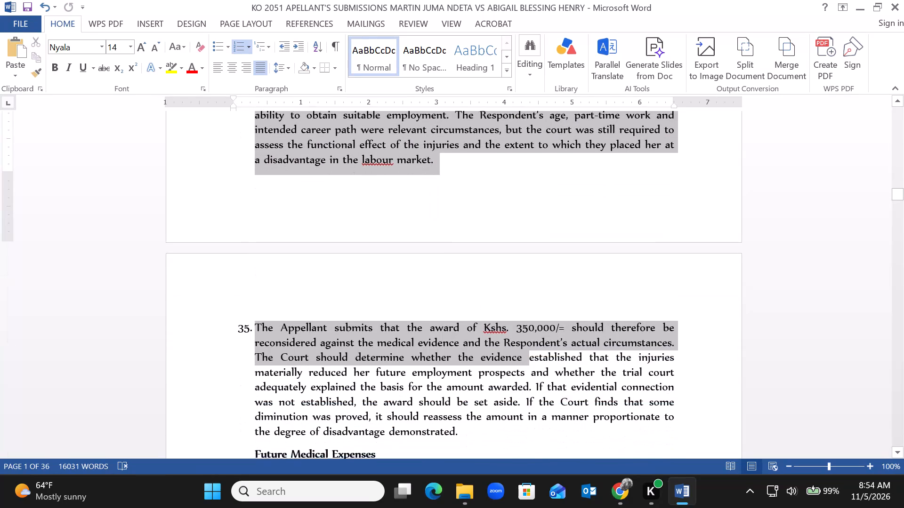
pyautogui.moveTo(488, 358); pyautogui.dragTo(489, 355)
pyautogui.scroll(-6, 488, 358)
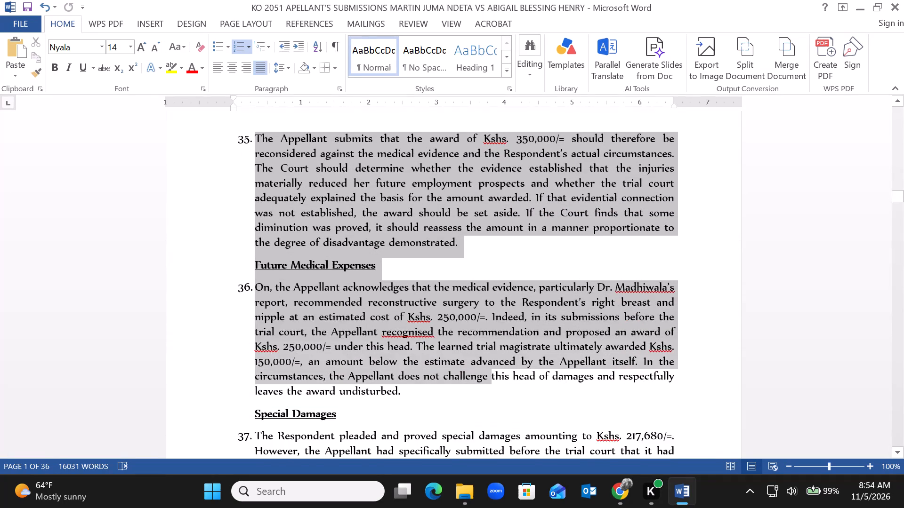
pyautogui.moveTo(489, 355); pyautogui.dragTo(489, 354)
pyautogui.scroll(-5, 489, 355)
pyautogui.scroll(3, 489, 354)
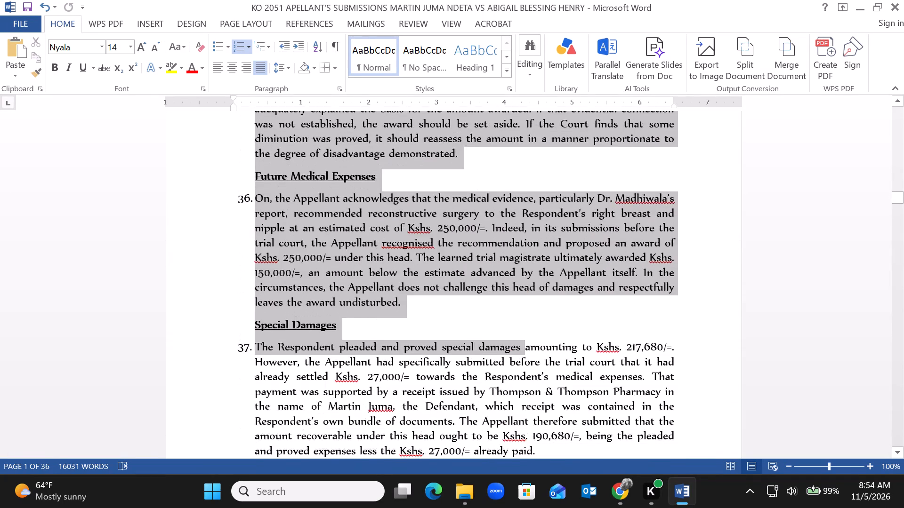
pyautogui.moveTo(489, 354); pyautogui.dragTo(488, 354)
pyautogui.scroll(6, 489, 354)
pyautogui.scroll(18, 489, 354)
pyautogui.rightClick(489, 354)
# Delete the stray backslash after "stare decisis." at the end of the bold issue heading above paragraph 32.
pyautogui.scroll(4, 488, 354)
pyautogui.scroll(-3, 488, 354)
pyautogui.click(630, 363)
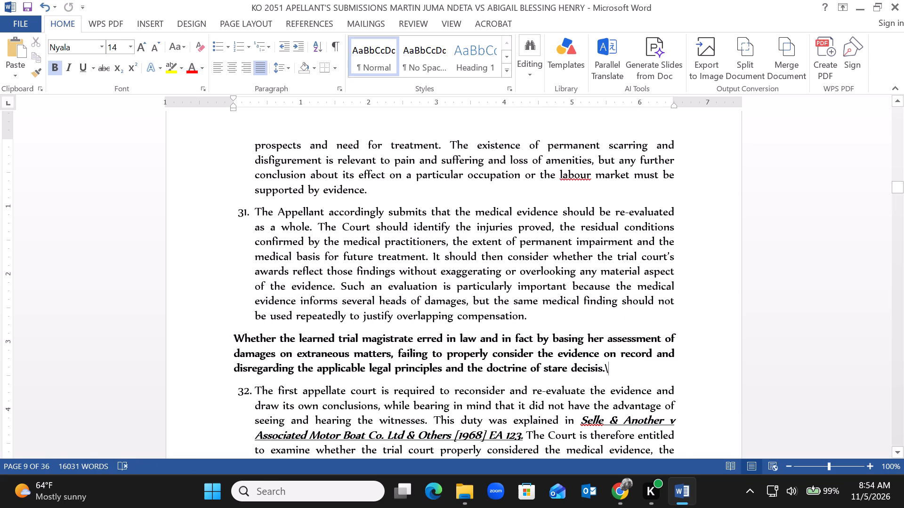
pyautogui.press('BackSpace')
# Review paragraph 34 onwards through the prayers to the signature block, checking the flagged word "inadequately" in paragraph 40.
pyautogui.scroll(-5, 303, 230)
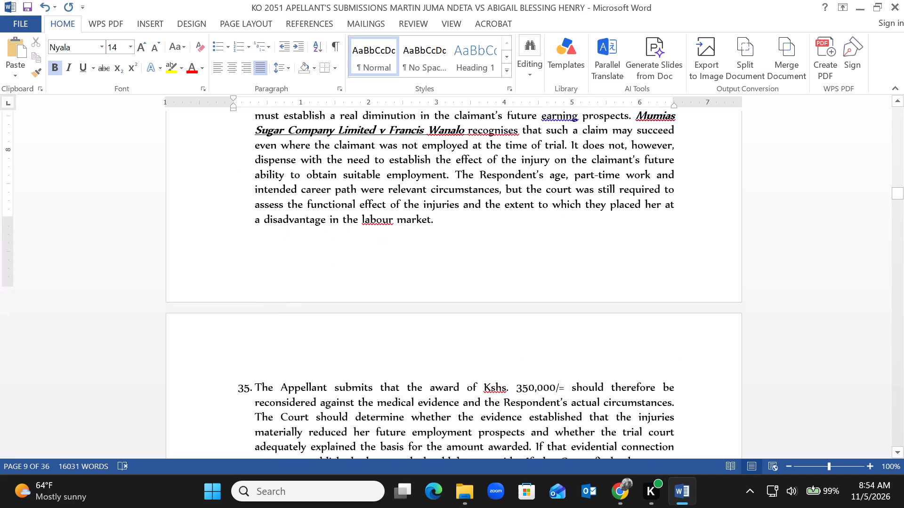
pyautogui.scroll(-6, 299, 235)
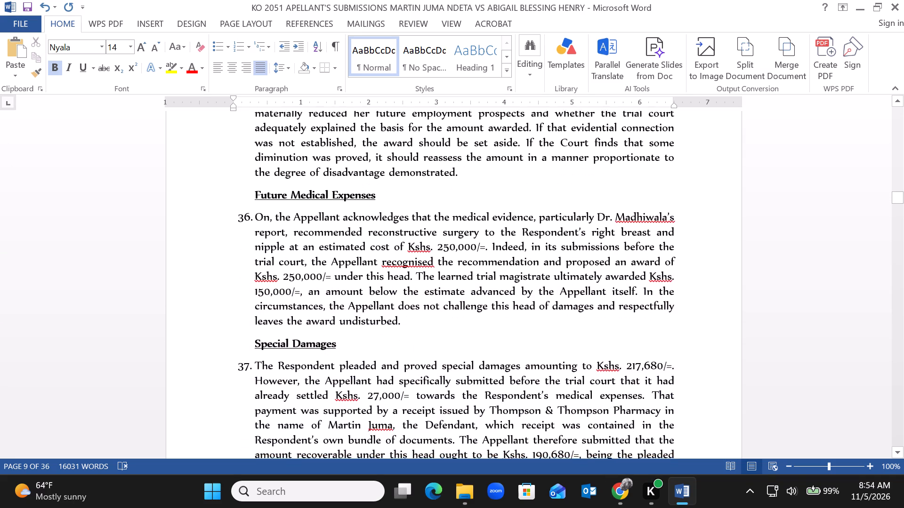
pyautogui.scroll(-2, 299, 238)
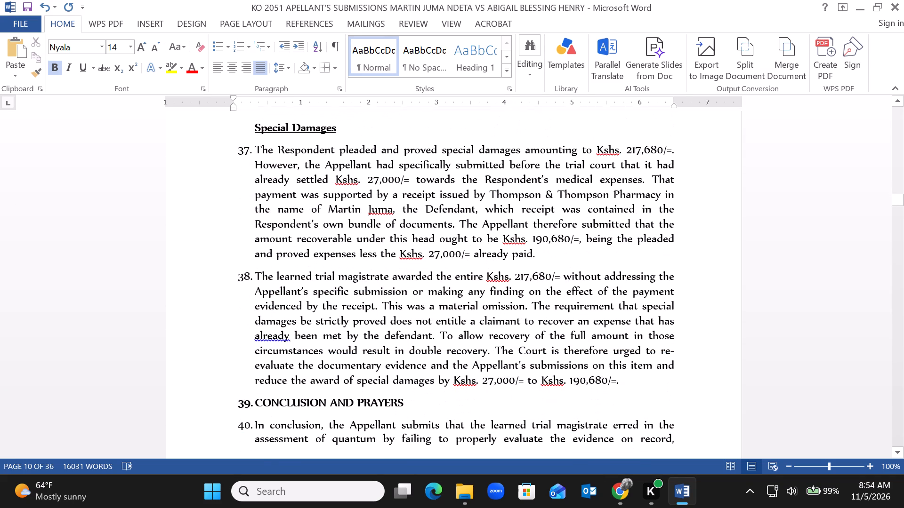
pyautogui.scroll(-2, 307, 250)
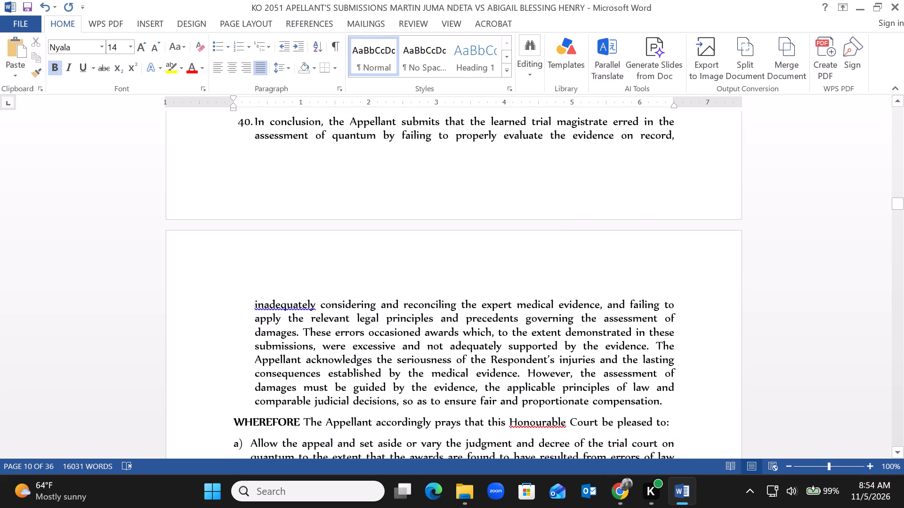
pyautogui.scroll(-1, 307, 250)
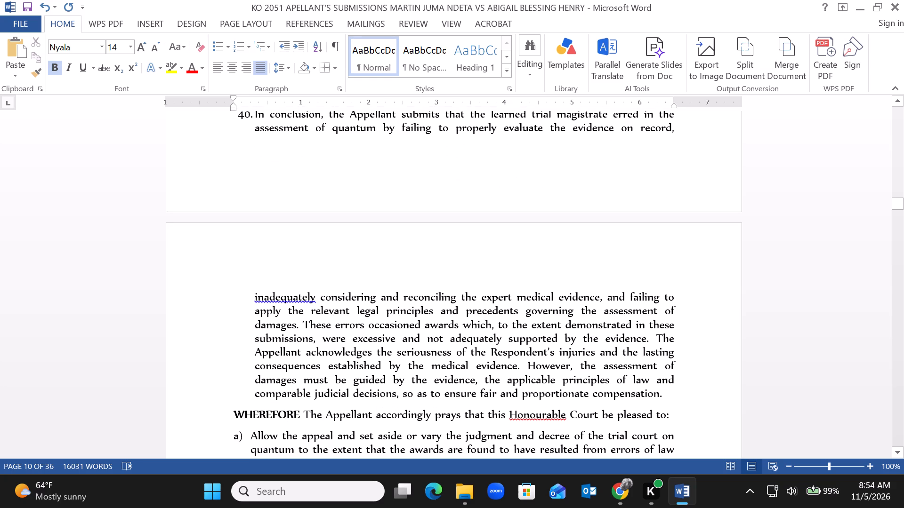
pyautogui.click(295, 295)
pyautogui.scroll(-1, 295, 295)
pyautogui.rightClick(295, 295)
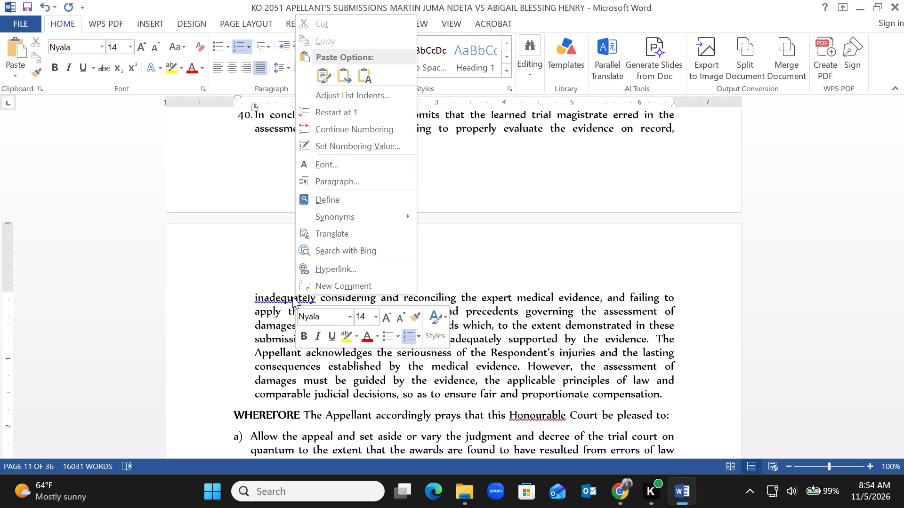
pyautogui.click(282, 294)
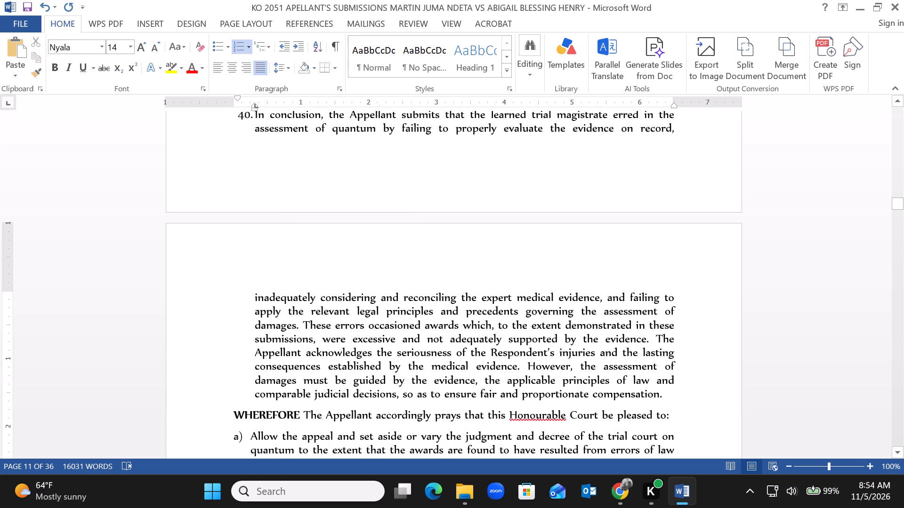
pyautogui.scroll(-12, 297, 292)
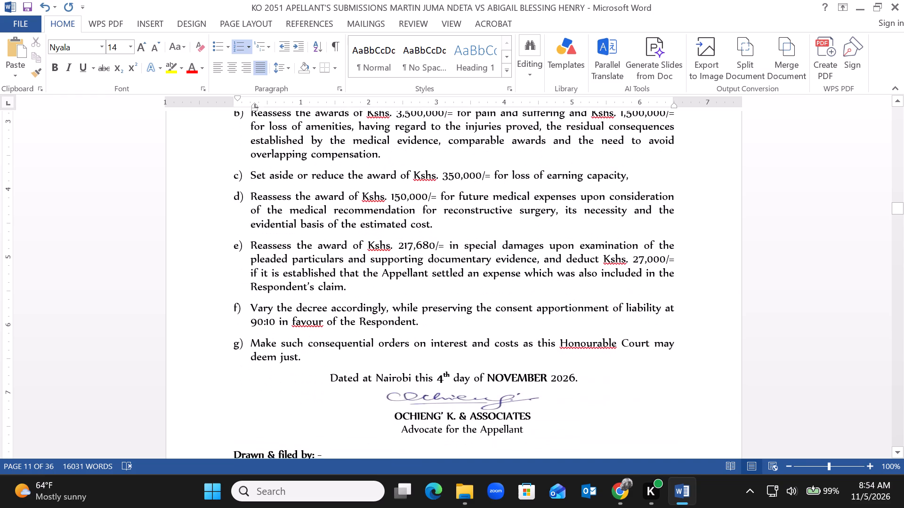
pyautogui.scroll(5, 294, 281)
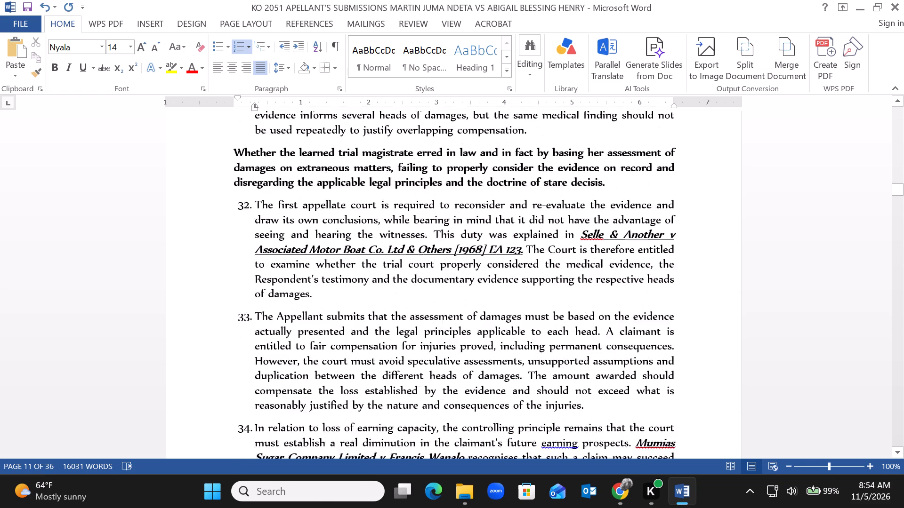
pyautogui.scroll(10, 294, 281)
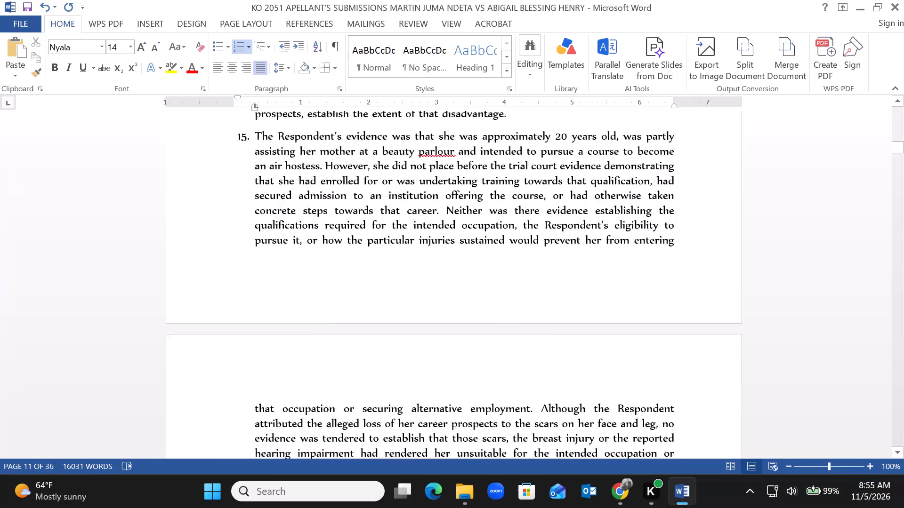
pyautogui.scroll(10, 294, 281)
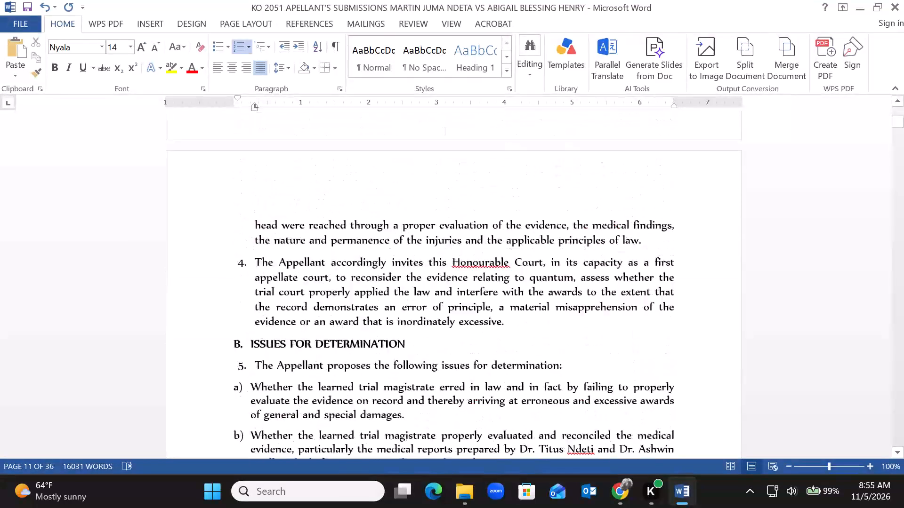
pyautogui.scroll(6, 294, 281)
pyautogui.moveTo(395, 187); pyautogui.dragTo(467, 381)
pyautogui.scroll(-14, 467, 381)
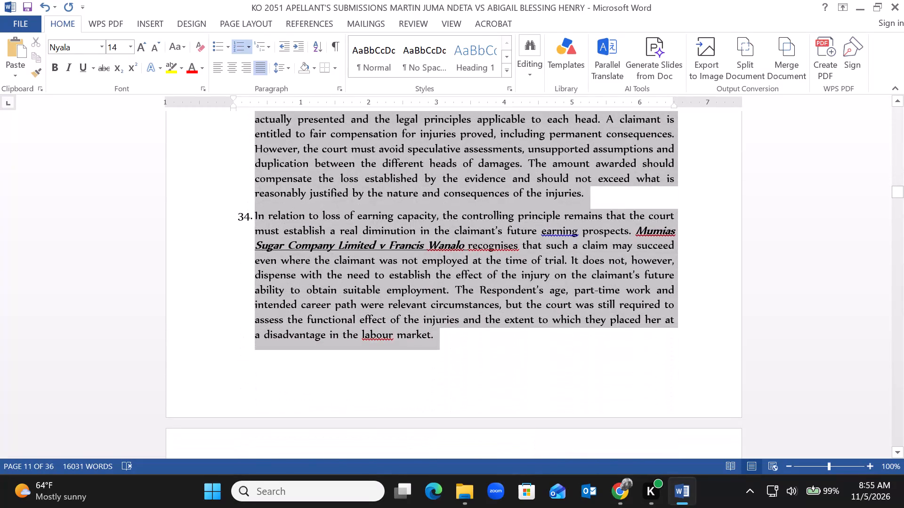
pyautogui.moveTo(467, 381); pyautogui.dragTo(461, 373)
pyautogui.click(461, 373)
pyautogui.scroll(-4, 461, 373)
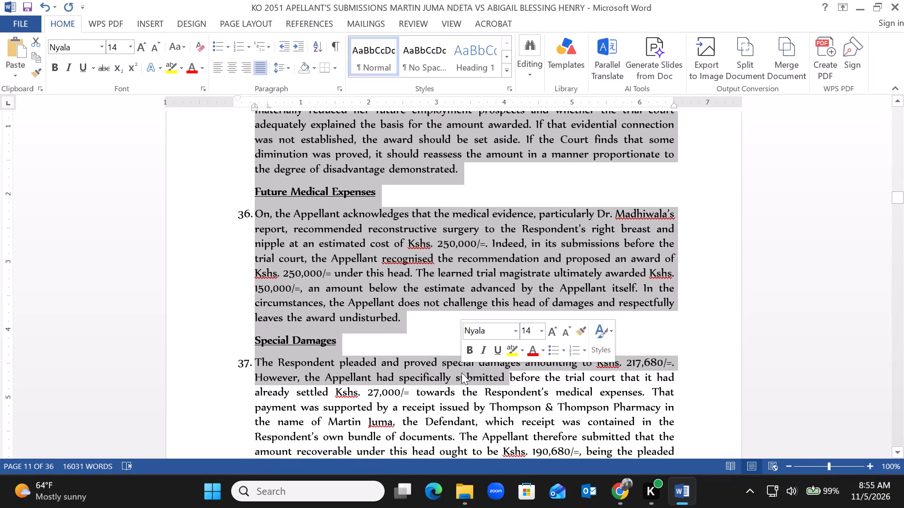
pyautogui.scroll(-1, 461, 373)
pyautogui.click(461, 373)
# Read the special damages paragraphs, the conclusion and the prayers down towards the signature block.
pyautogui.scroll(-1, 461, 373)
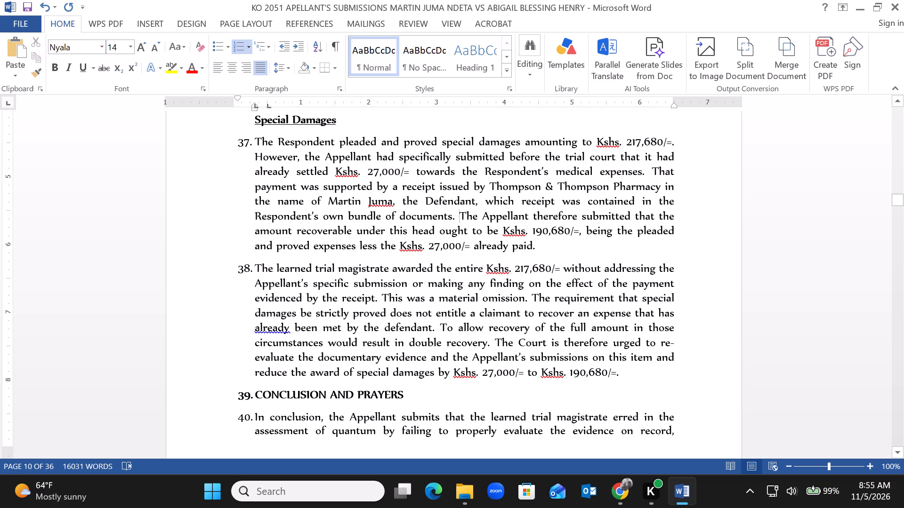
pyautogui.scroll(-8, 458, 301)
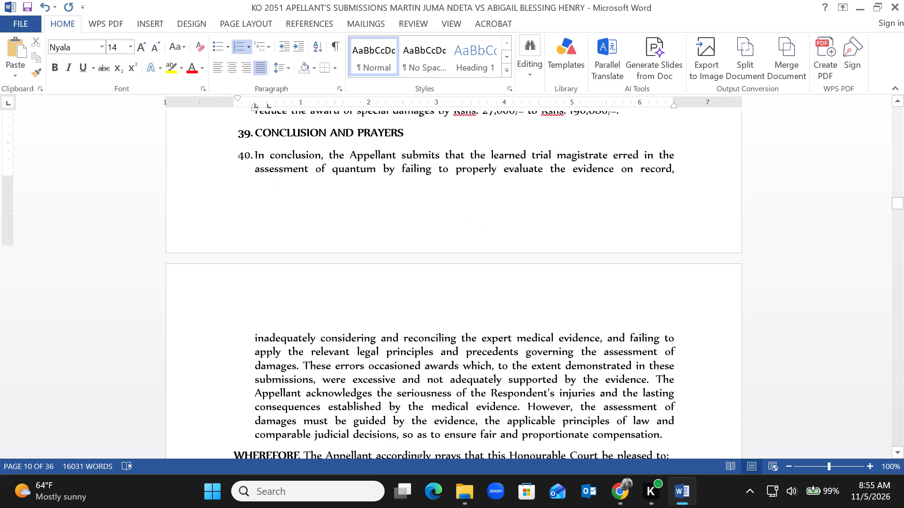
pyautogui.scroll(-11, 445, 305)
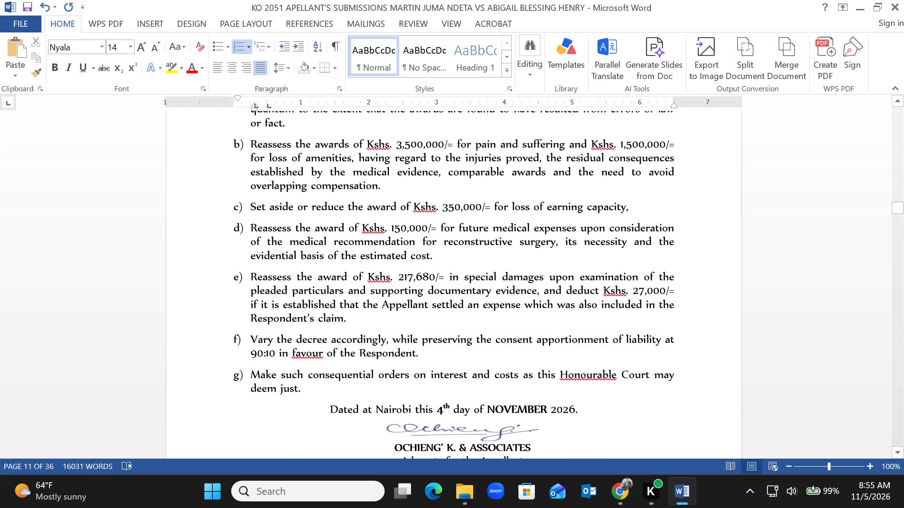
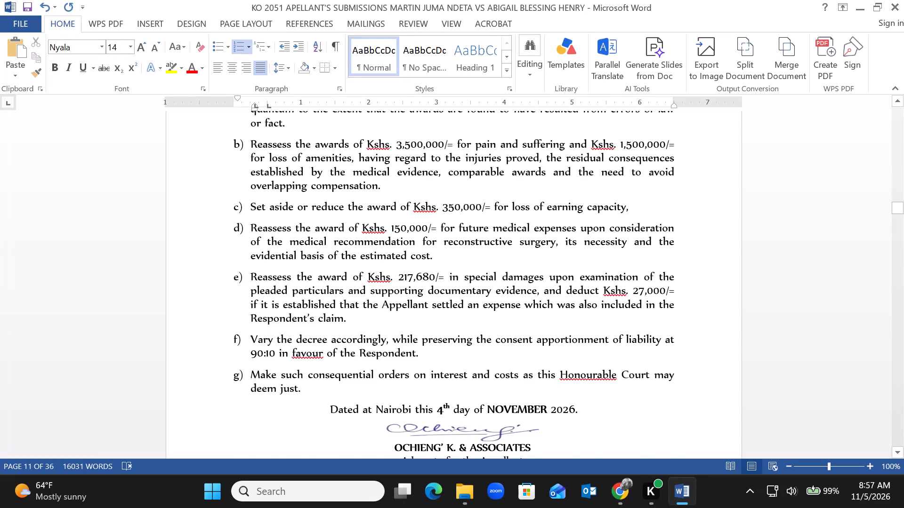
# Review the submissions backwards from the prayers to the highlighted special damages discussion ending at paragraph 26.
pyautogui.scroll(5, 484, 221)
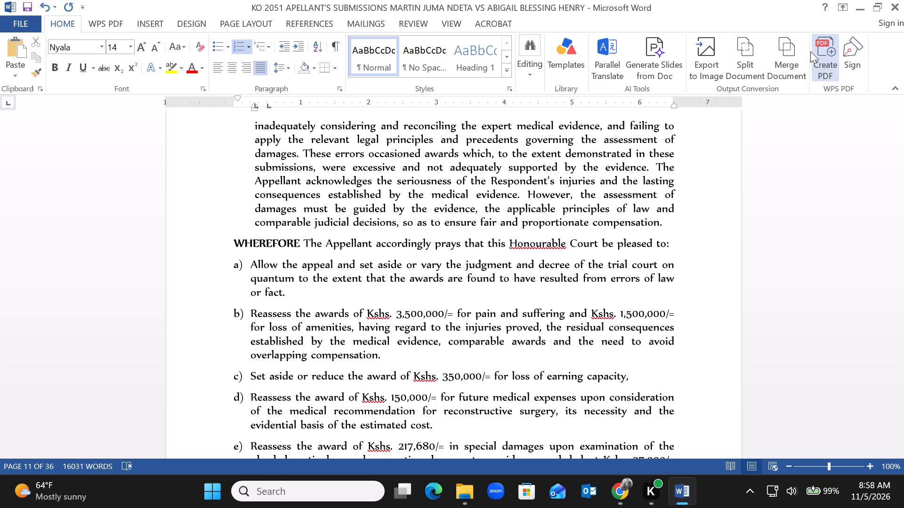
pyautogui.scroll(20, 436, 181)
pyautogui.scroll(10, 436, 181)
pyautogui.middleClick(439, 183)
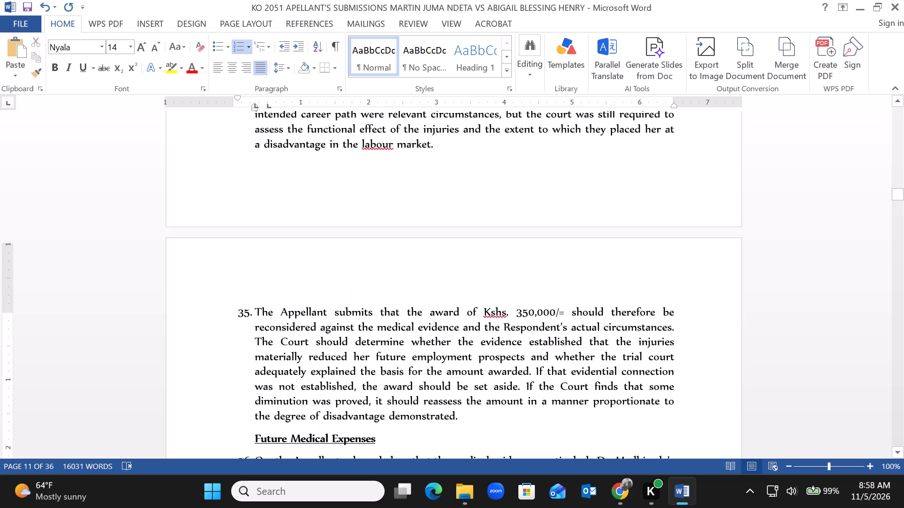
pyautogui.scroll(20, 450, 169)
pyautogui.scroll(20, 450, 169)
pyautogui.scroll(5, 450, 169)
pyautogui.middleClick(448, 177)
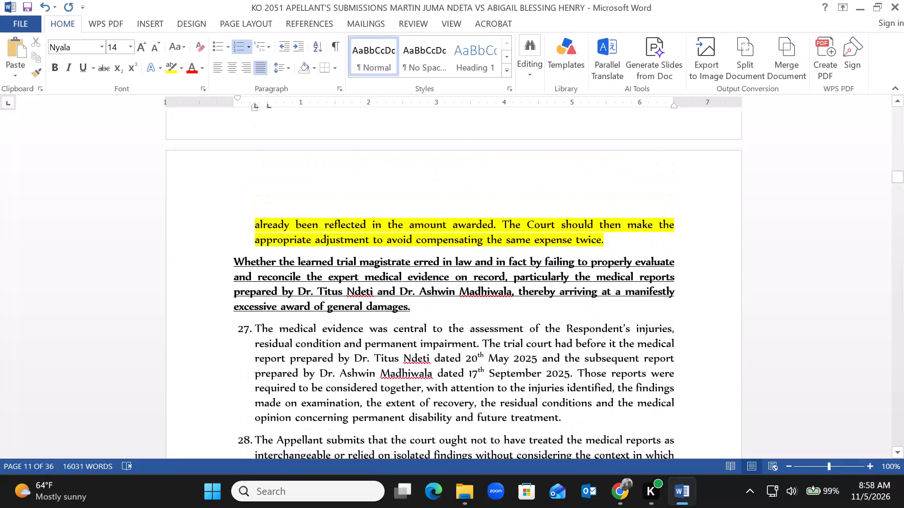
pyautogui.scroll(2, 456, 166)
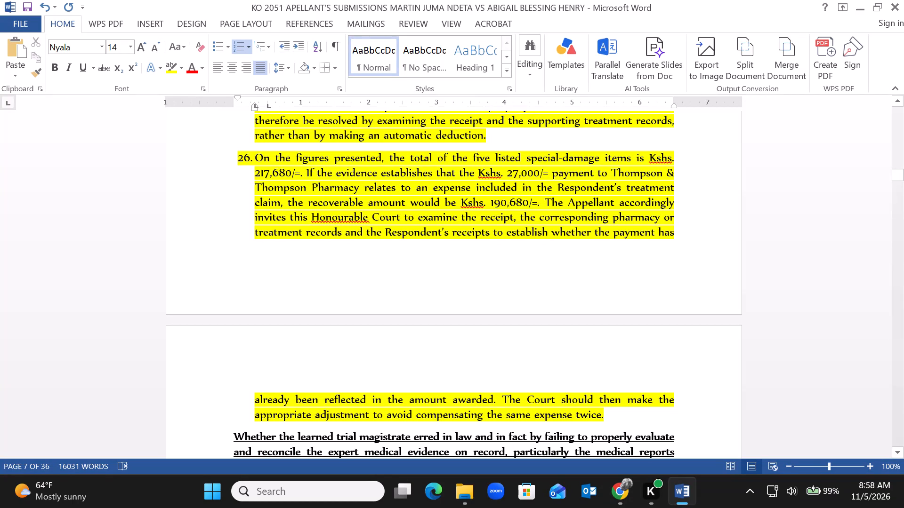
pyautogui.scroll(9, 481, 188)
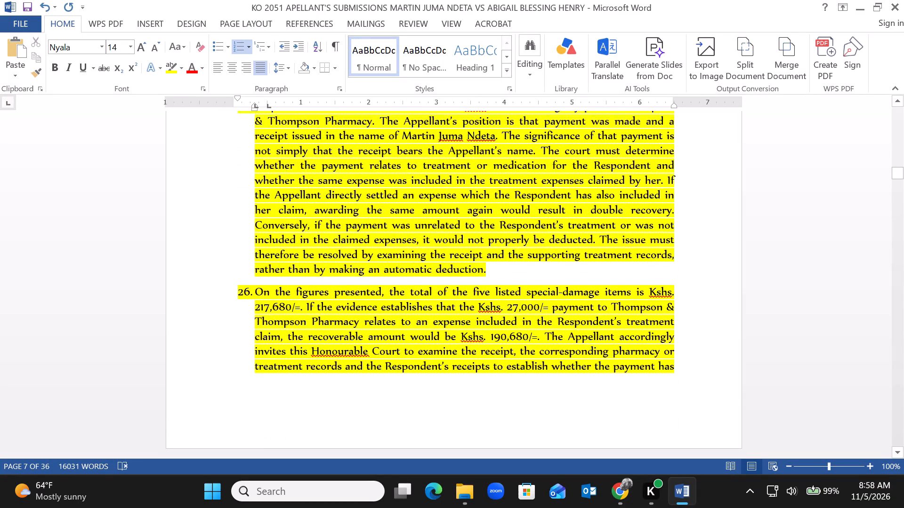
pyautogui.scroll(20, 483, 191)
pyautogui.scroll(20, 483, 191)
pyautogui.scroll(2, 483, 191)
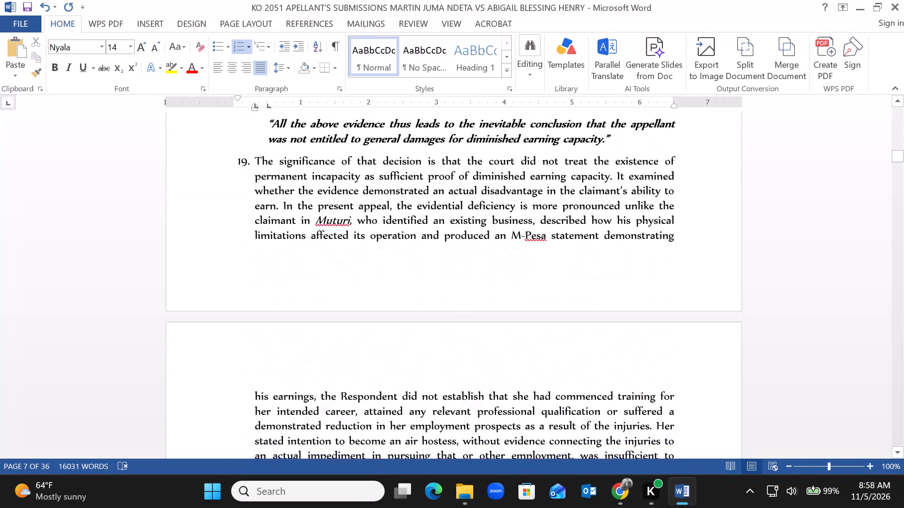
pyautogui.scroll(20, 467, 207)
pyautogui.scroll(20, 467, 207)
pyautogui.scroll(2, 467, 207)
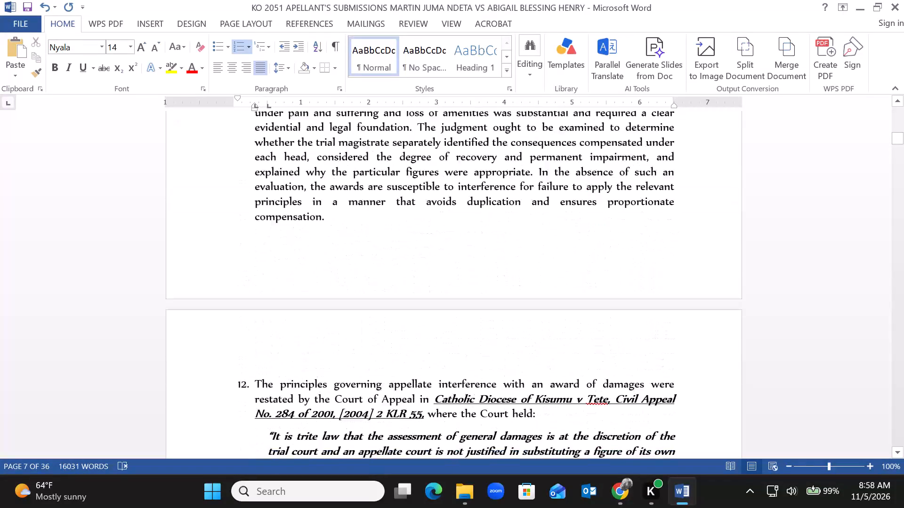
pyautogui.scroll(20, 469, 215)
pyautogui.scroll(20, 469, 215)
pyautogui.middleClick(473, 228)
pyautogui.middleClick(472, 235)
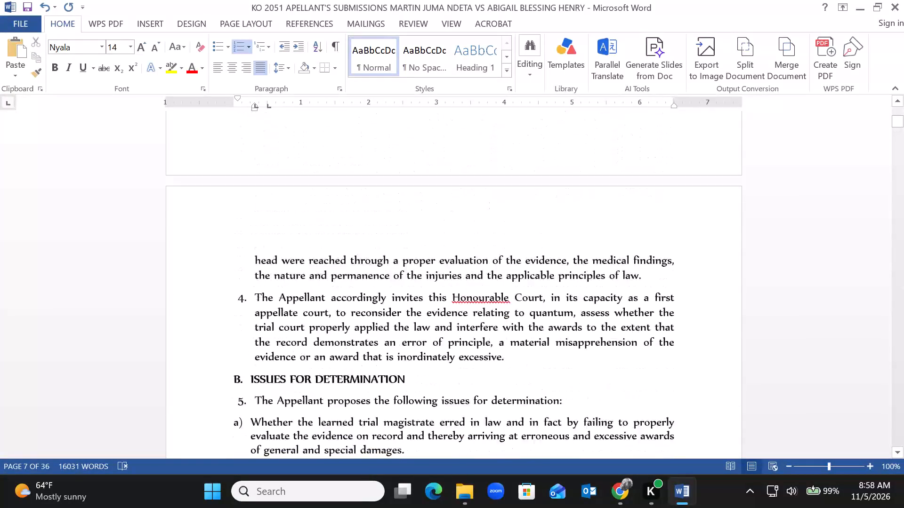
pyautogui.scroll(17, 471, 234)
pyautogui.scroll(4, 467, 233)
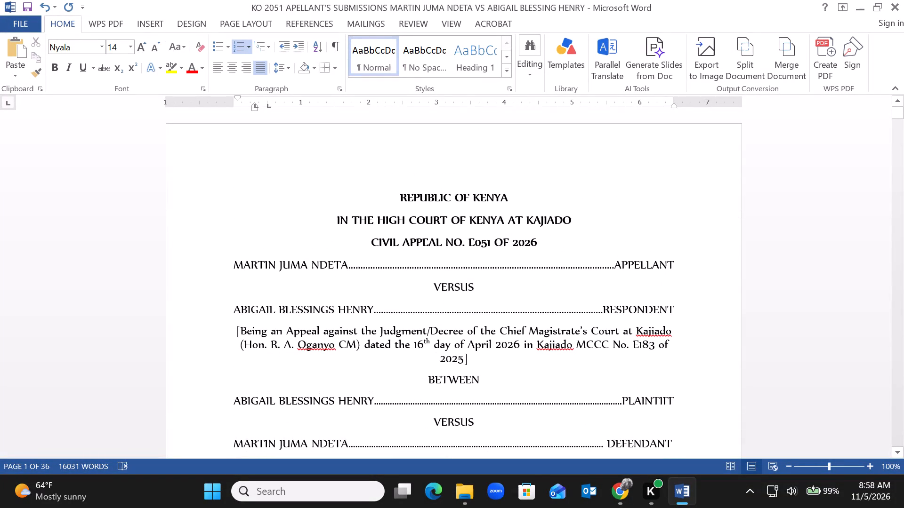
pyautogui.moveTo(386, 195); pyautogui.dragTo(468, 457)
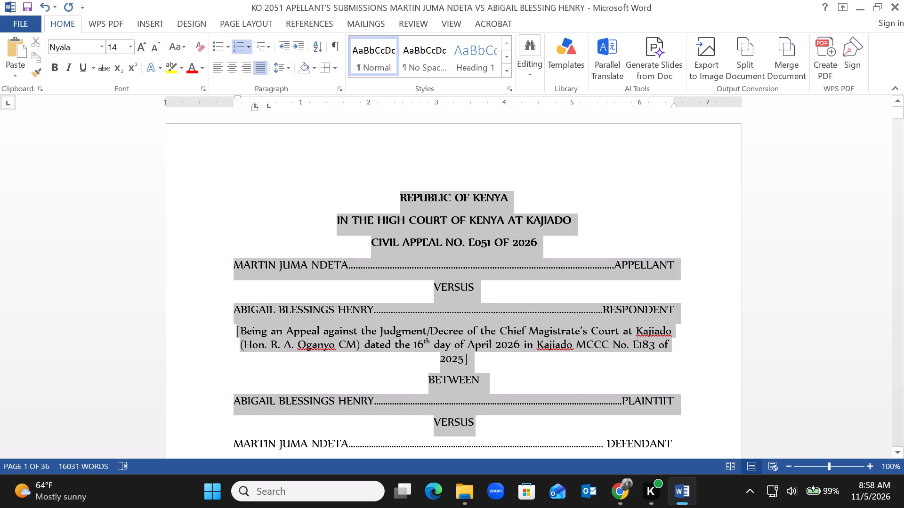
pyautogui.moveTo(468, 457); pyautogui.dragTo(468, 507)
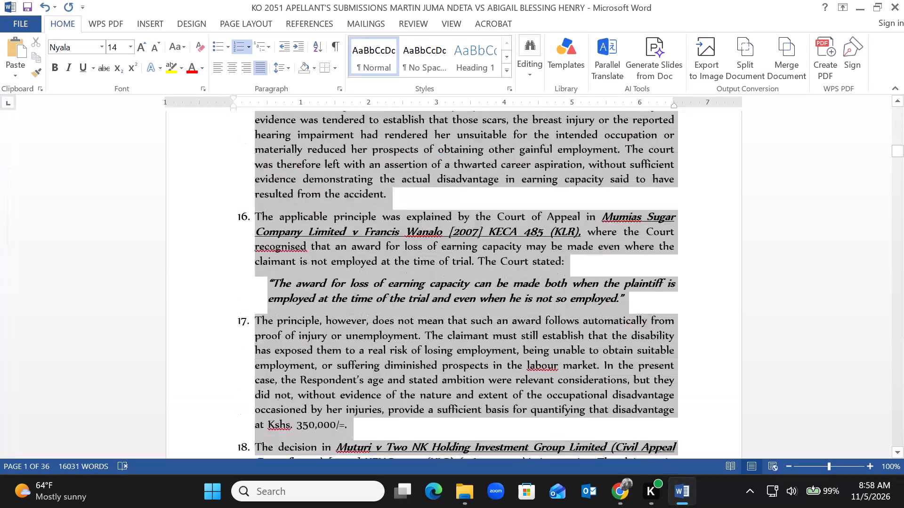
pyautogui.moveTo(468, 507); pyautogui.dragTo(466, 500)
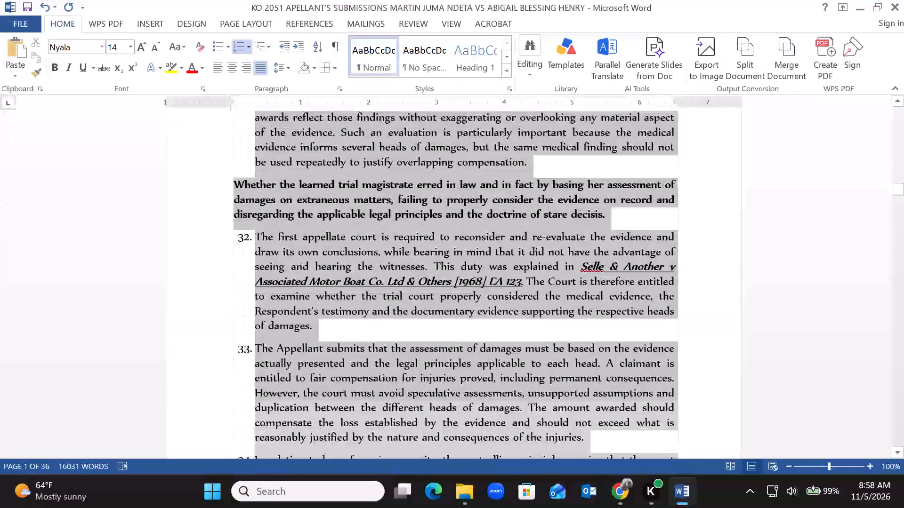
pyautogui.moveTo(466, 500); pyautogui.dragTo(492, 462)
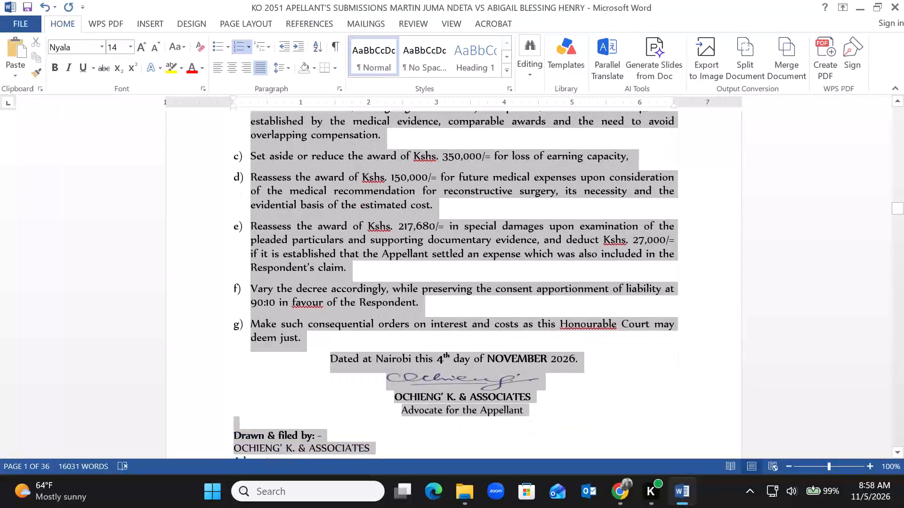
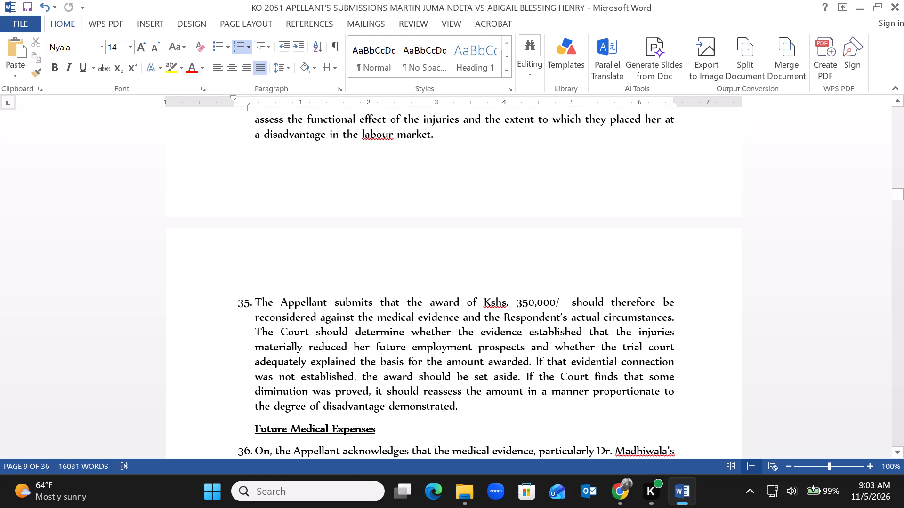
pyautogui.scroll(-2, 500, 263)
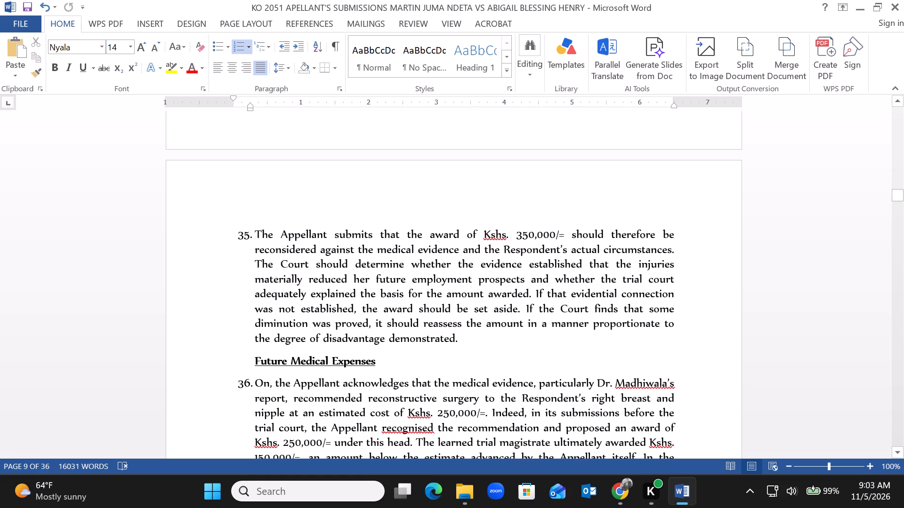
pyautogui.scroll(-4, 500, 269)
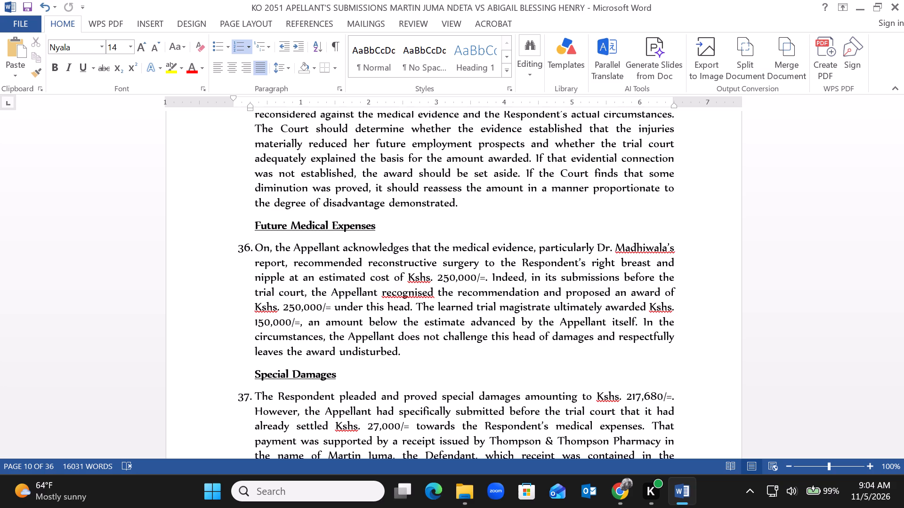
pyautogui.scroll(20, 492, 271)
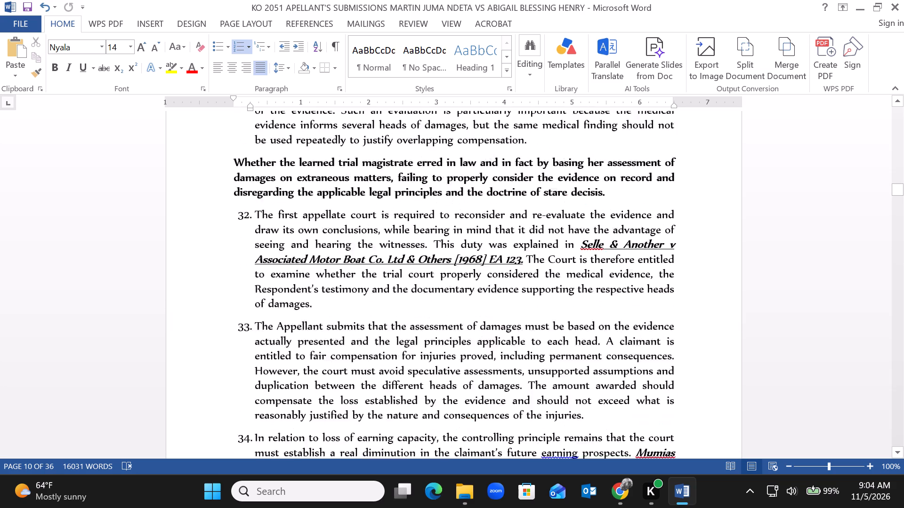
pyautogui.scroll(9, 478, 256)
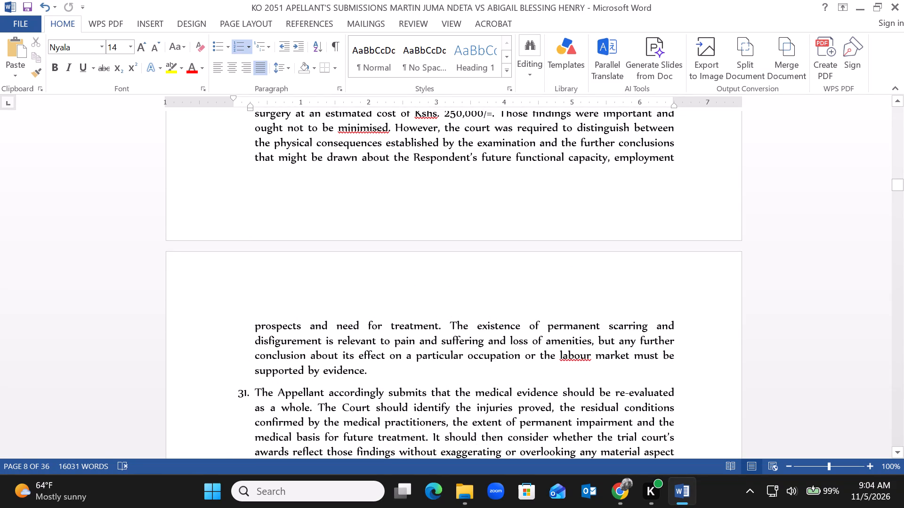
pyautogui.scroll(12, 474, 265)
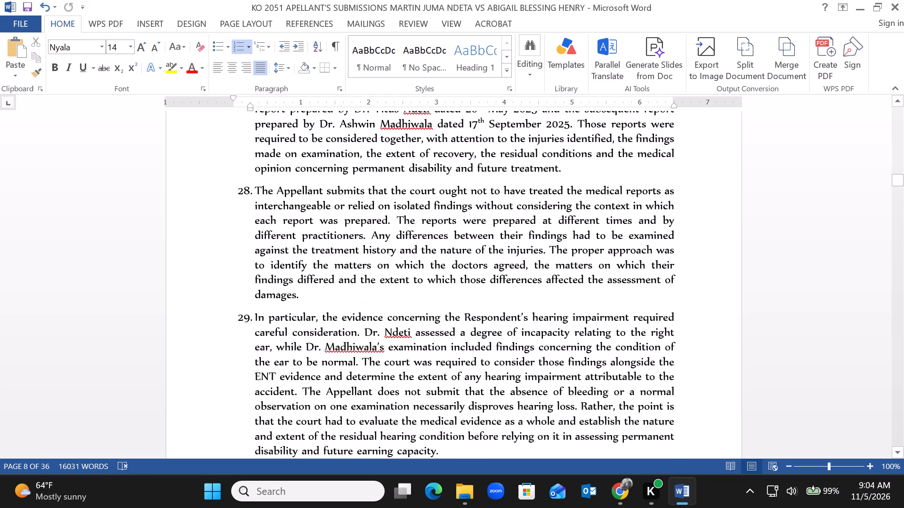
pyautogui.scroll(6, 468, 273)
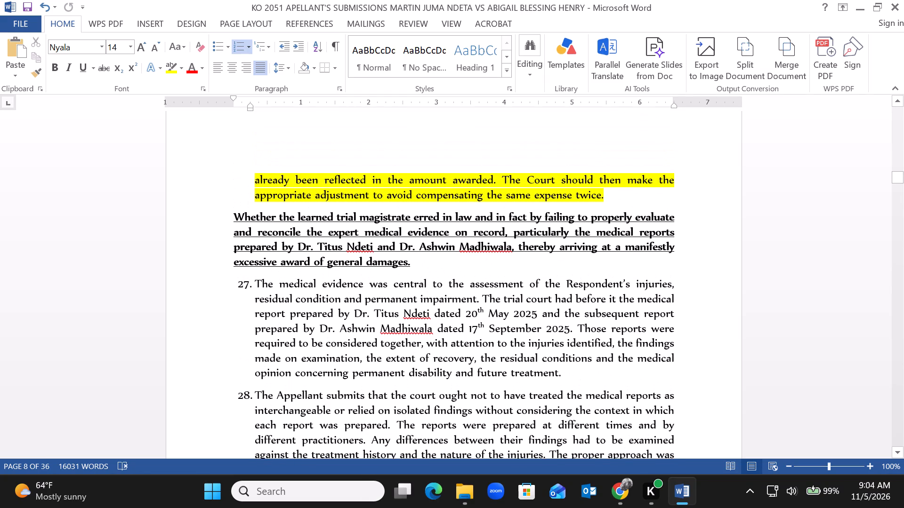
pyautogui.scroll(20, 468, 276)
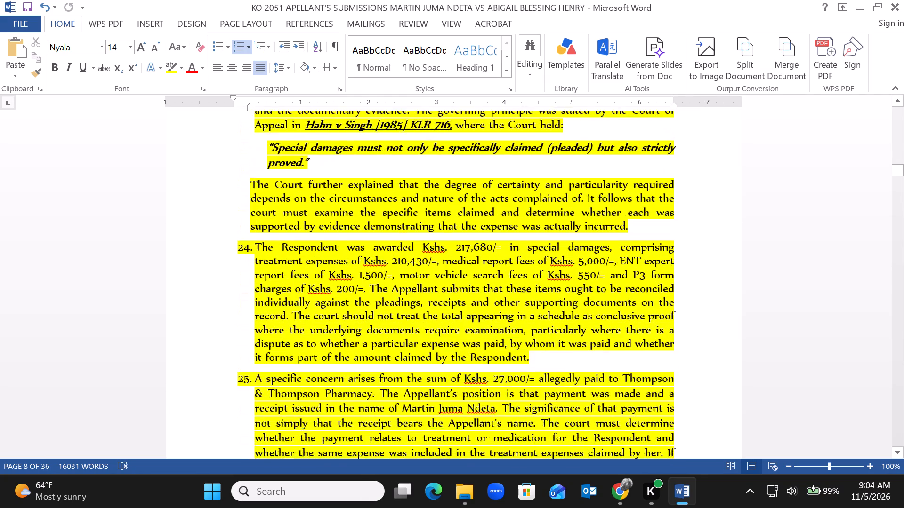
pyautogui.scroll(8, 465, 280)
pyautogui.scroll(-4, 464, 284)
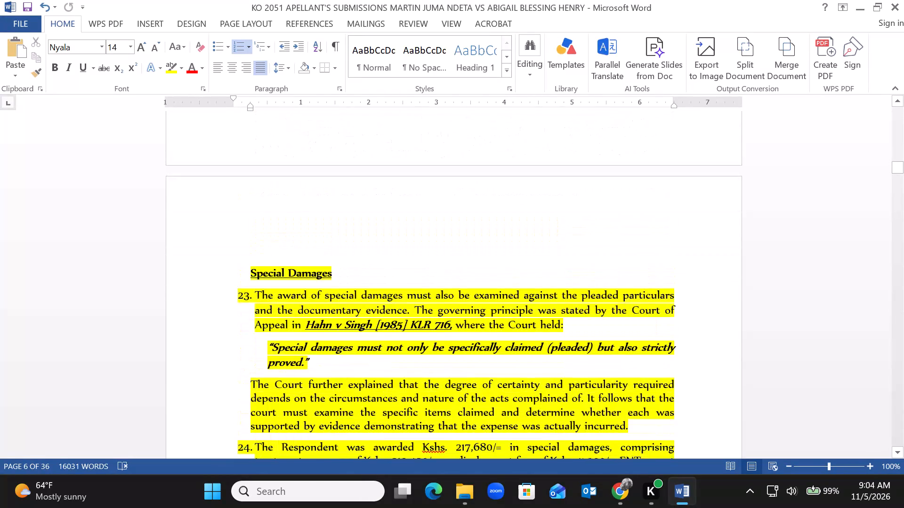
pyautogui.scroll(-4, 464, 286)
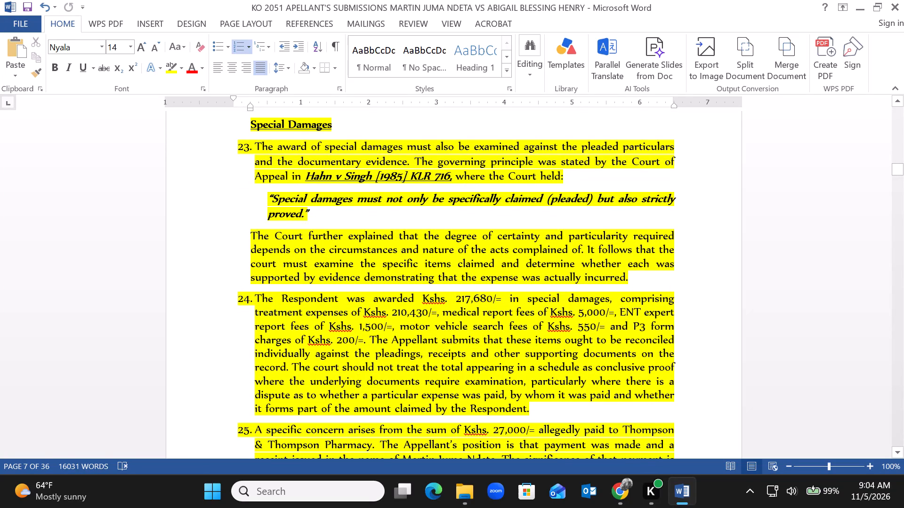
pyautogui.moveTo(258, 145); pyautogui.dragTo(316, 338)
pyautogui.scroll(-12, 316, 338)
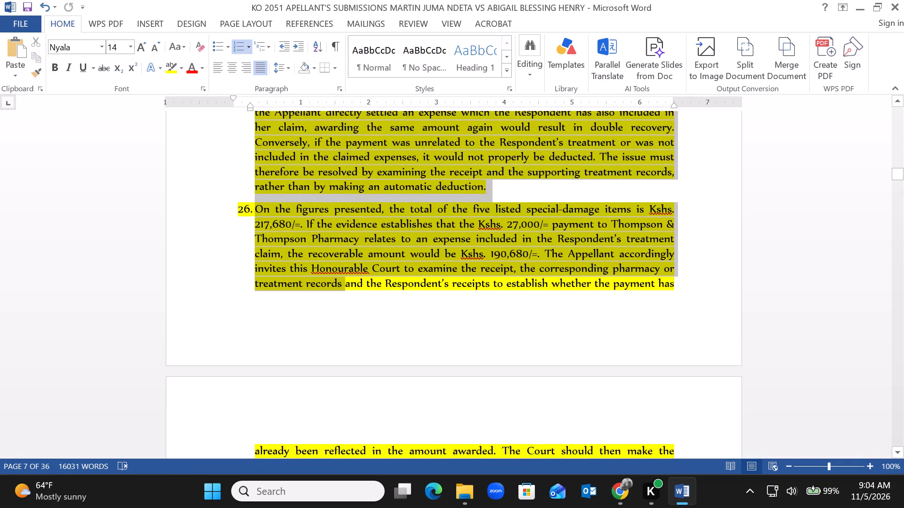
pyautogui.moveTo(316, 338); pyautogui.dragTo(638, 327)
pyautogui.scroll(-4, 316, 338)
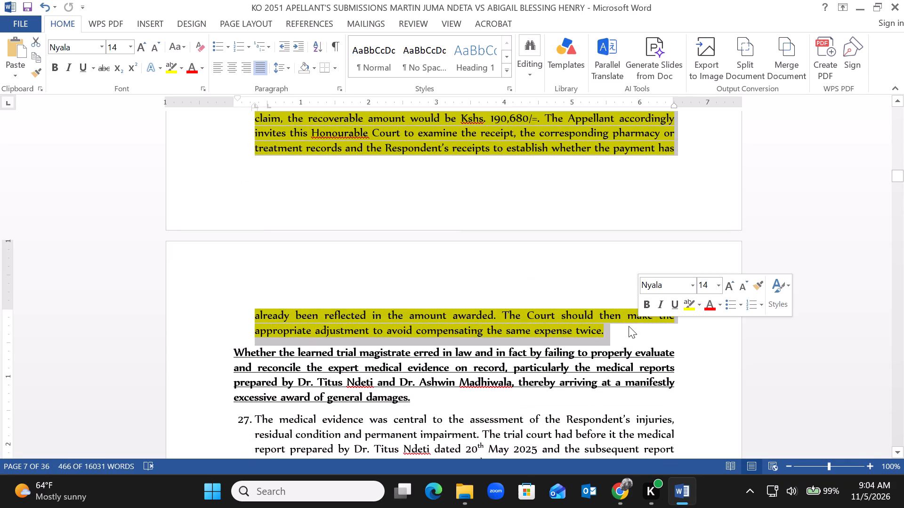
pyautogui.hotkey('ctrl', 'v')
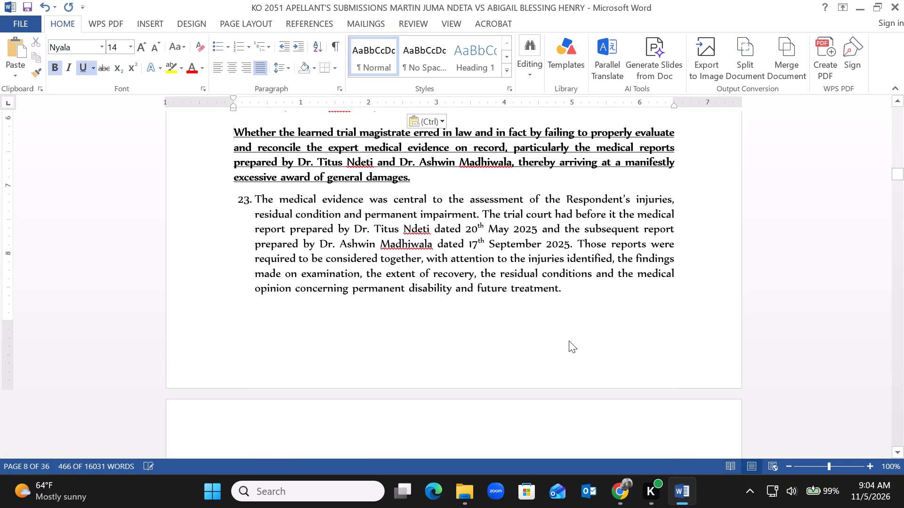
pyautogui.click(434, 124)
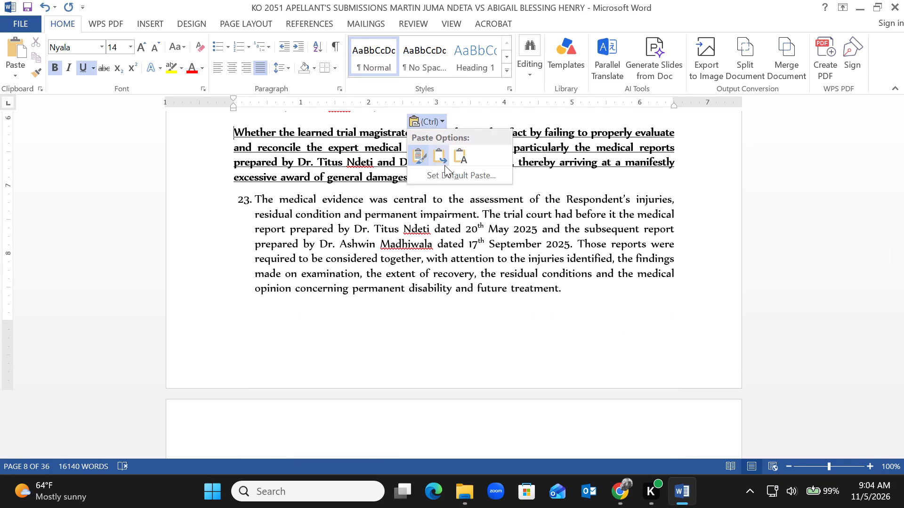
pyautogui.click(444, 165)
# Remove the yellow highlight from the Special Damages heading and the replaced paragraphs 23–26.
pyautogui.scroll(5, 442, 231)
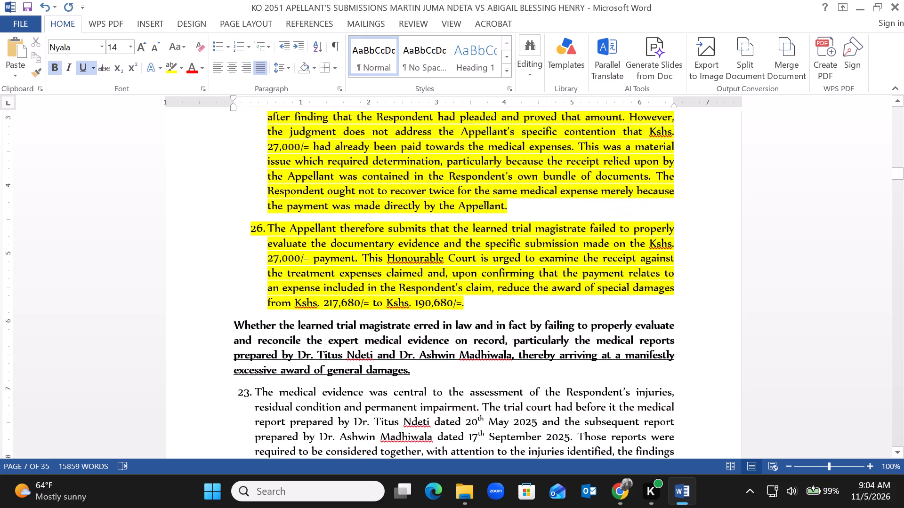
pyautogui.scroll(8, 442, 231)
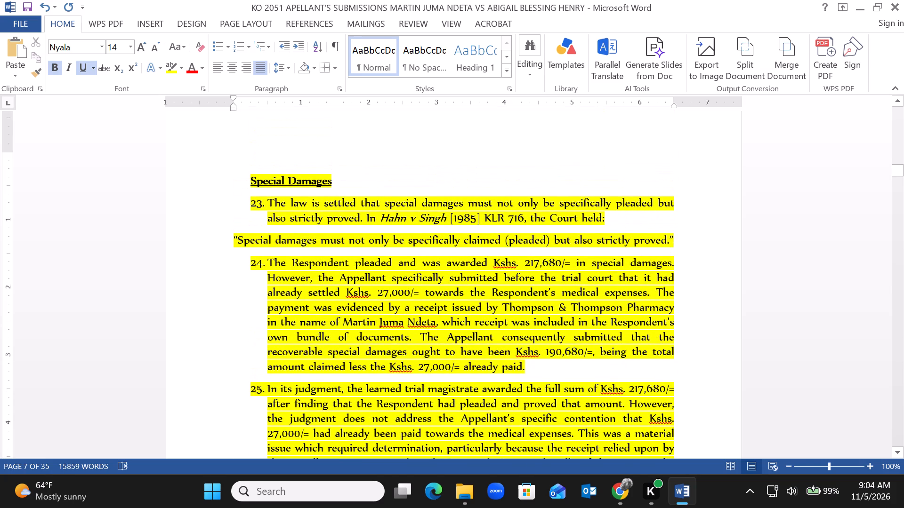
pyautogui.scroll(8, 442, 231)
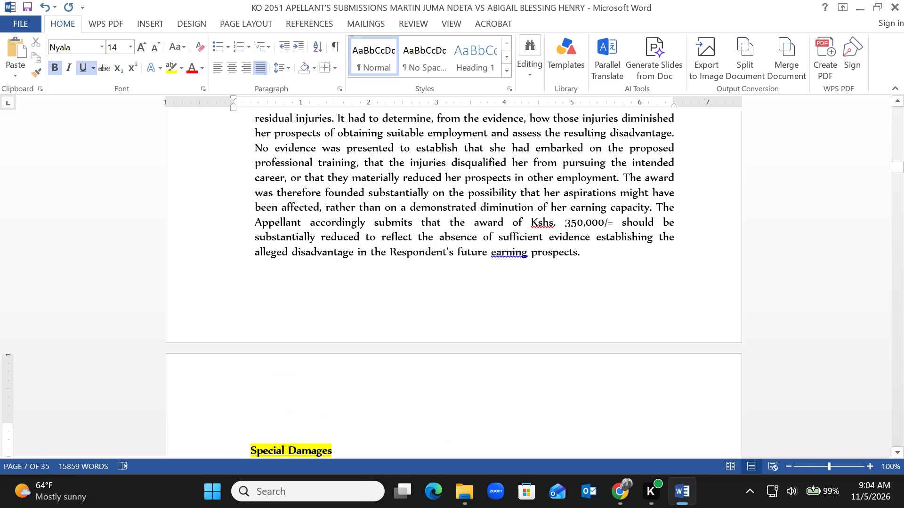
pyautogui.scroll(4, 442, 231)
pyautogui.scroll(-10, 442, 233)
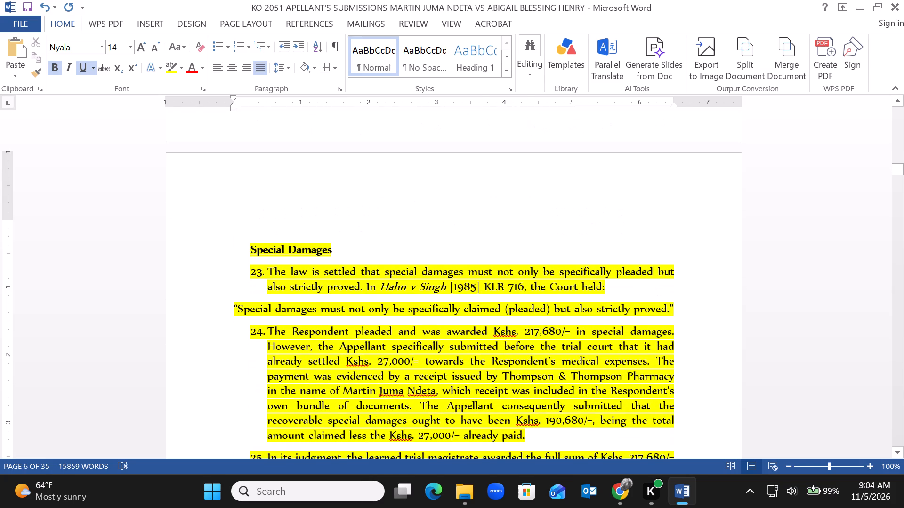
pyautogui.moveTo(251, 249); pyautogui.dragTo(329, 341)
pyautogui.scroll(-7, 329, 341)
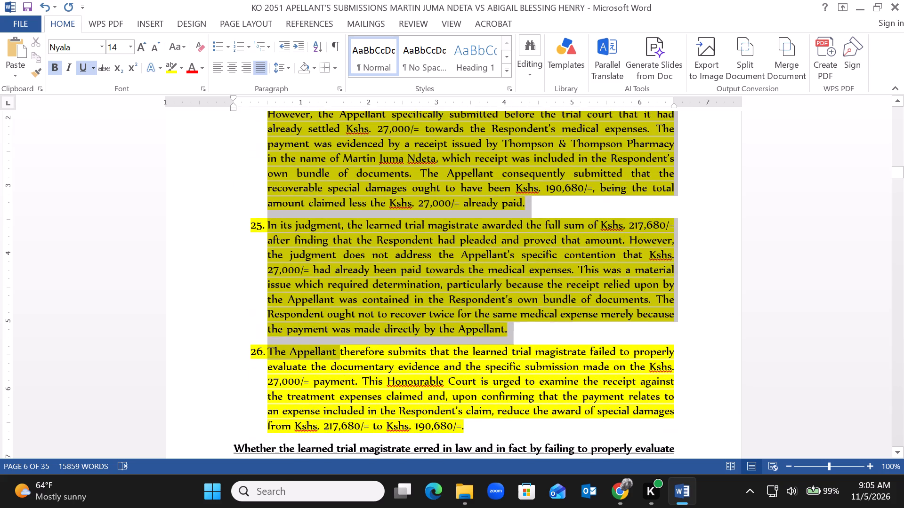
pyautogui.moveTo(329, 341); pyautogui.dragTo(482, 422)
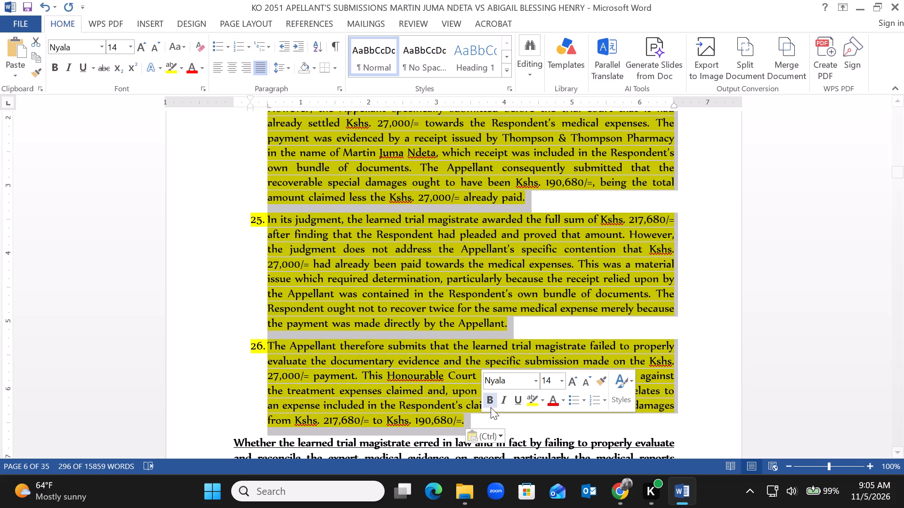
pyautogui.click(538, 404)
# Replace the number on the paragraph beginning "The law is settled" with a freshly entered 23. so it aligns with paragraph 22.
pyautogui.scroll(2, 347, 325)
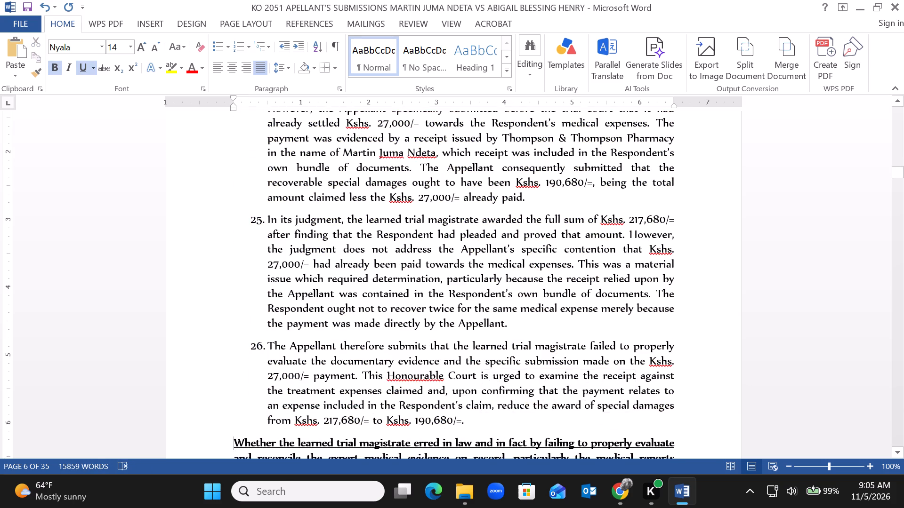
pyautogui.scroll(15, 349, 325)
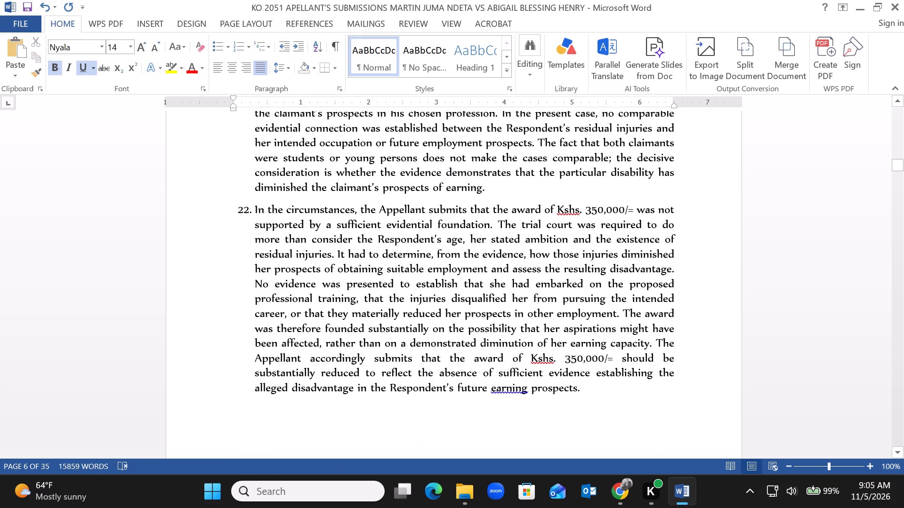
pyautogui.scroll(-10, 363, 316)
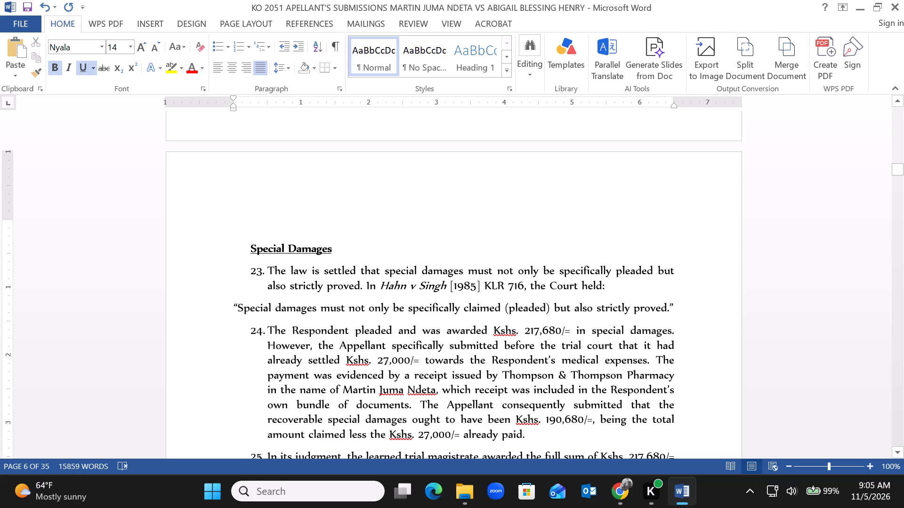
pyautogui.click(266, 271)
pyautogui.press('BackSpace')
pyautogui.press('BackSpace')
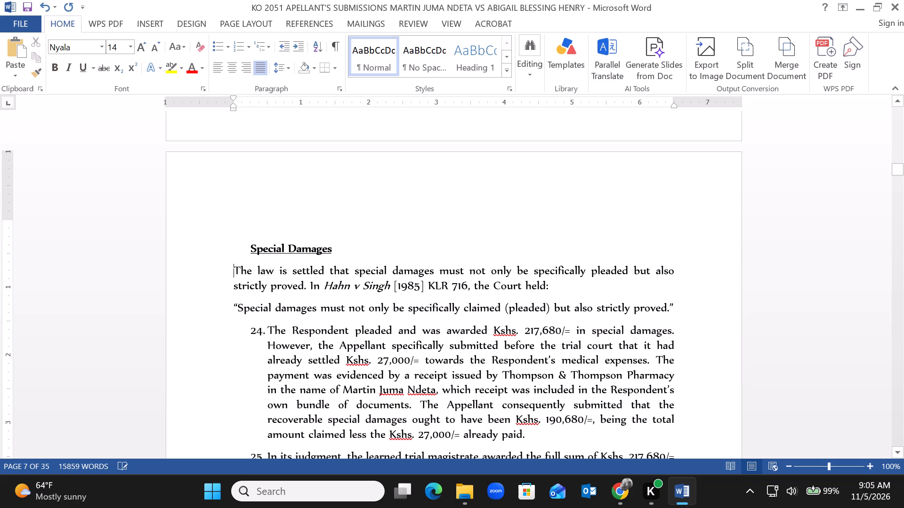
pyautogui.write('23.')
pyautogui.press('space')
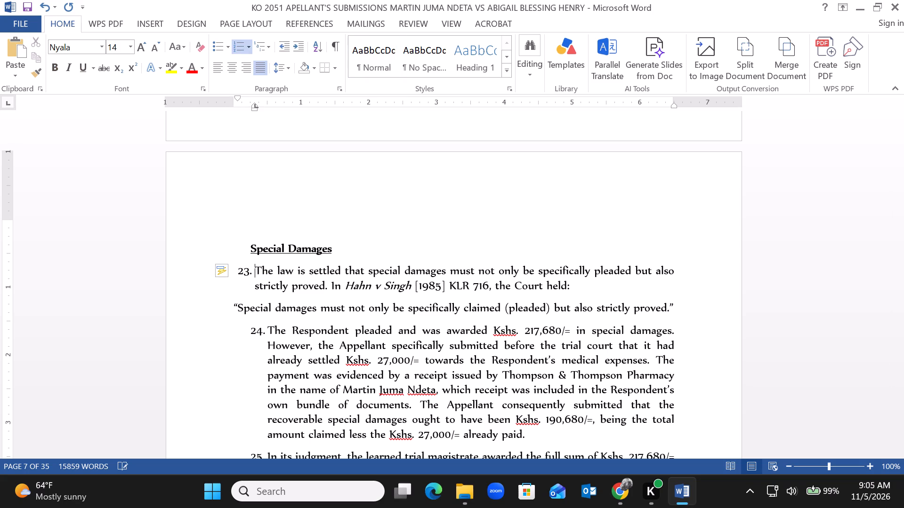
# Make the "Special damages must not only be specifically claimed" quotation bold italic and indent it to about half an inch under paragraph 23.
pyautogui.moveTo(234, 307); pyautogui.dragTo(254, 310)
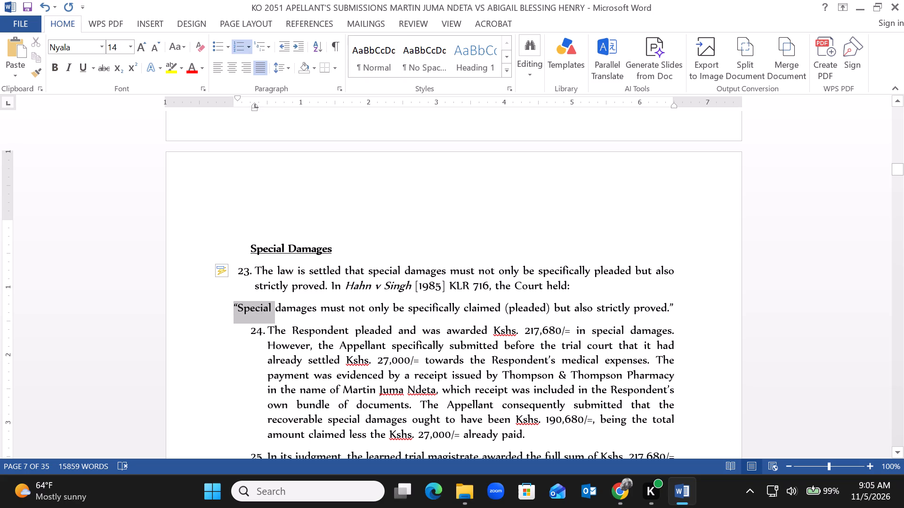
pyautogui.moveTo(254, 310); pyautogui.dragTo(675, 311)
pyautogui.click(680, 286)
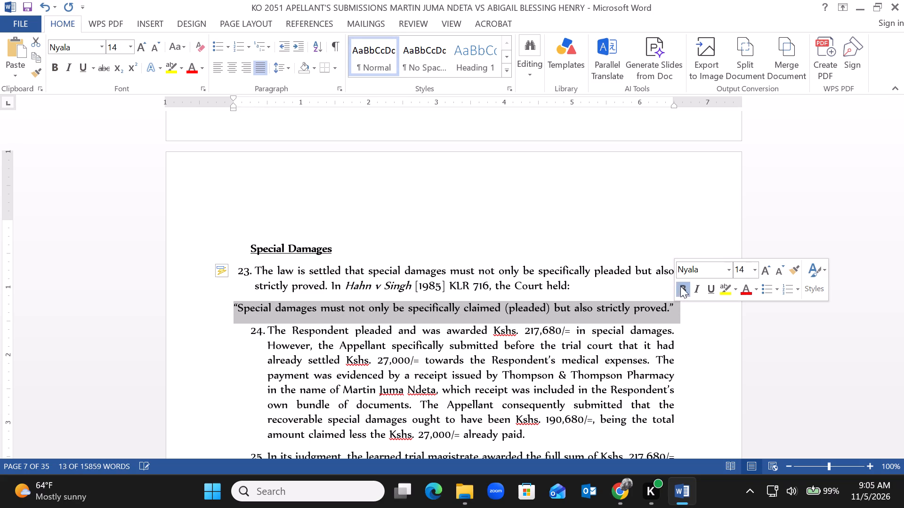
pyautogui.click(700, 290)
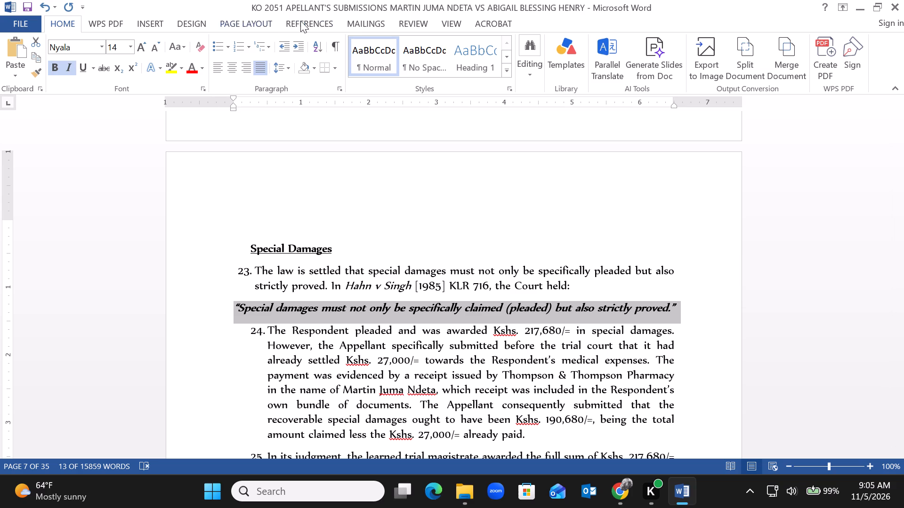
pyautogui.click(297, 44)
pyautogui.click(297, 44)
pyautogui.click(298, 47)
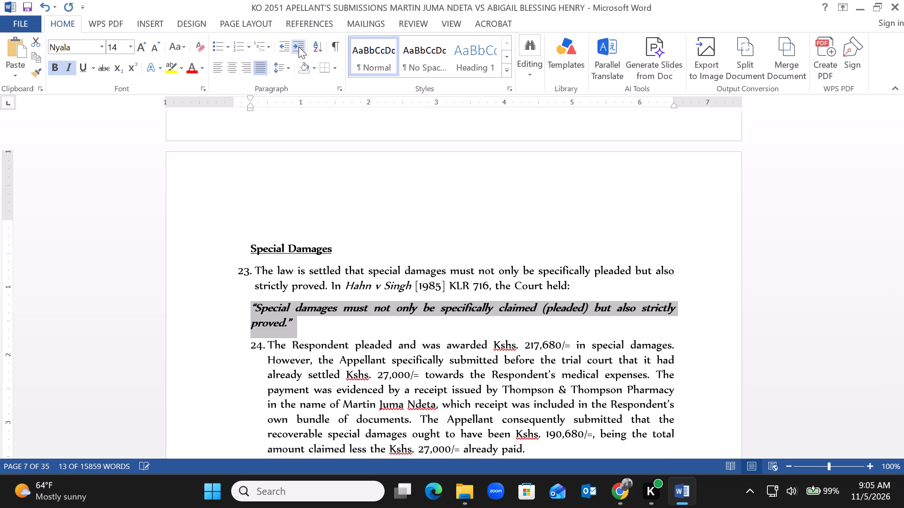
pyautogui.click(299, 47)
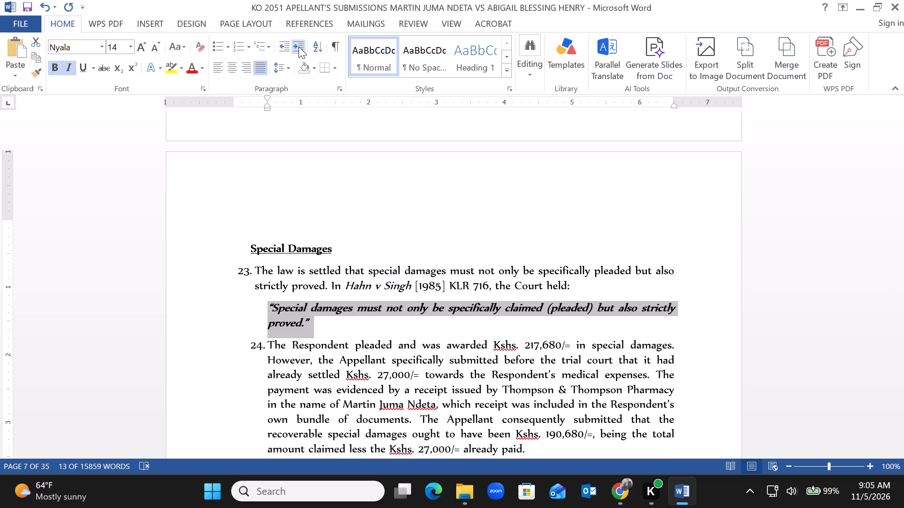
pyautogui.click(299, 47)
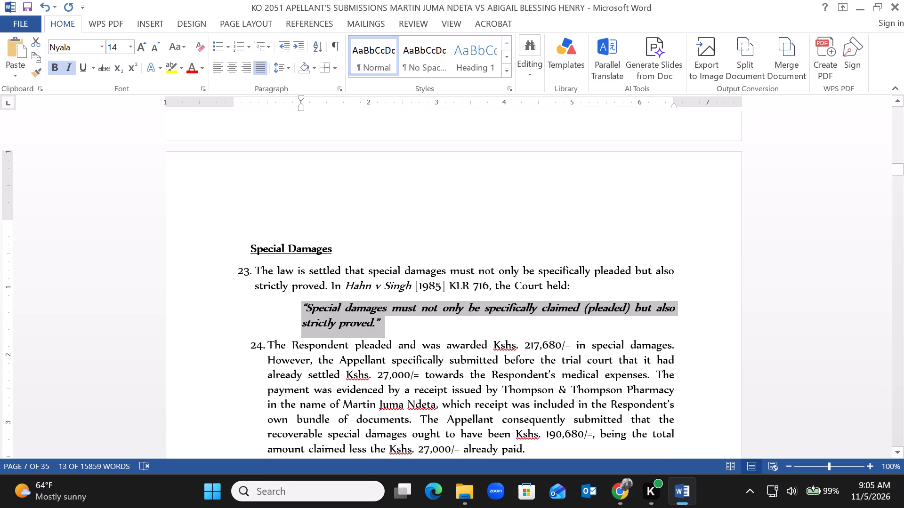
pyautogui.click(282, 43)
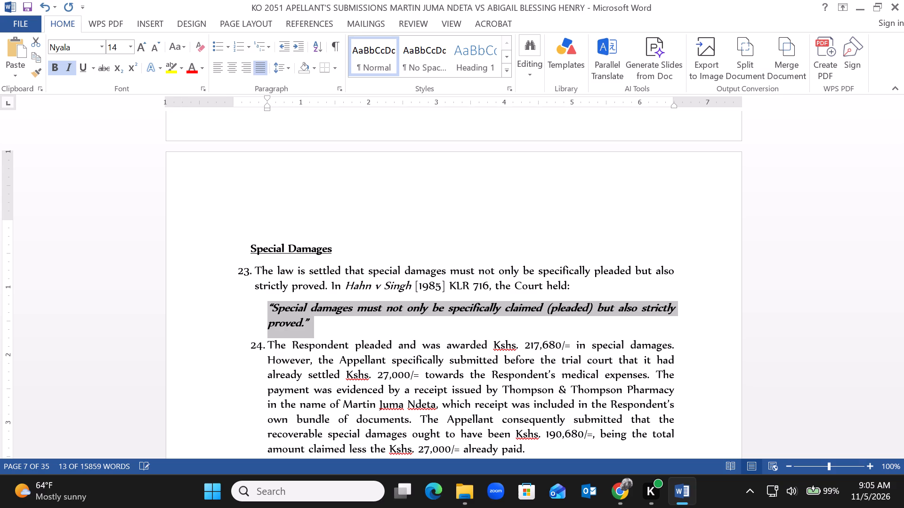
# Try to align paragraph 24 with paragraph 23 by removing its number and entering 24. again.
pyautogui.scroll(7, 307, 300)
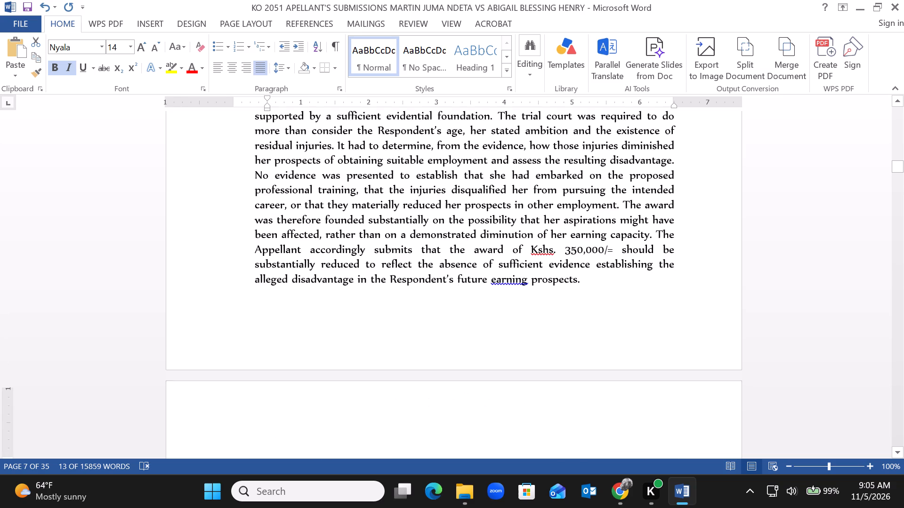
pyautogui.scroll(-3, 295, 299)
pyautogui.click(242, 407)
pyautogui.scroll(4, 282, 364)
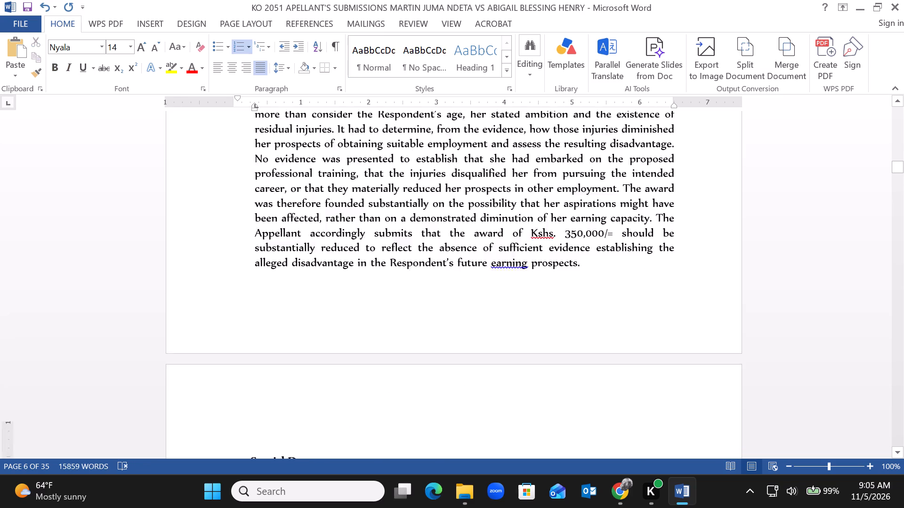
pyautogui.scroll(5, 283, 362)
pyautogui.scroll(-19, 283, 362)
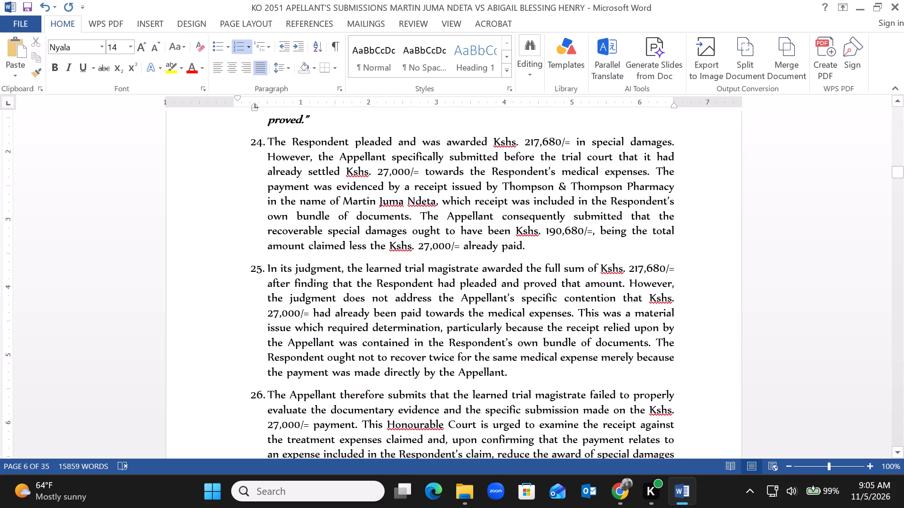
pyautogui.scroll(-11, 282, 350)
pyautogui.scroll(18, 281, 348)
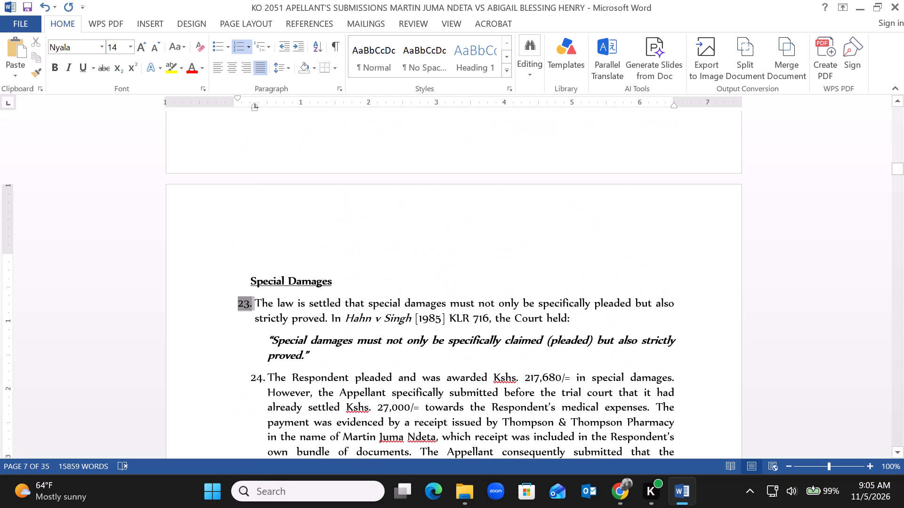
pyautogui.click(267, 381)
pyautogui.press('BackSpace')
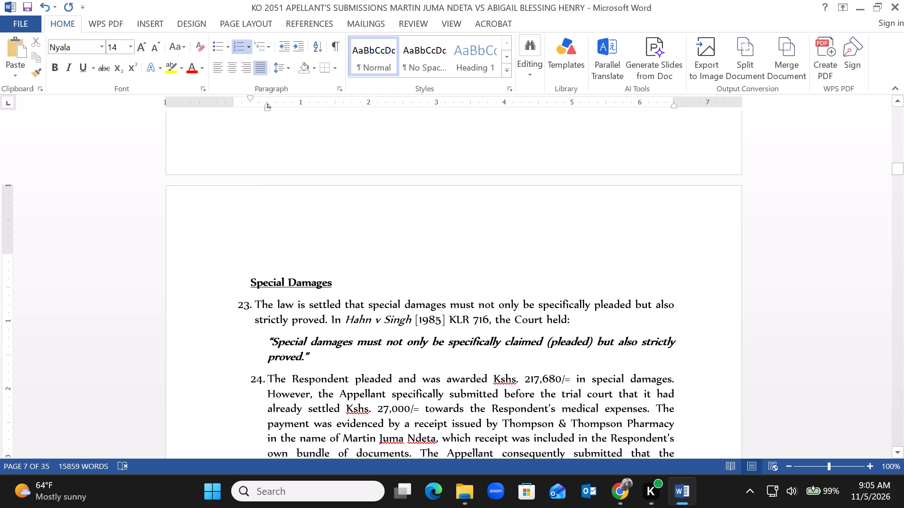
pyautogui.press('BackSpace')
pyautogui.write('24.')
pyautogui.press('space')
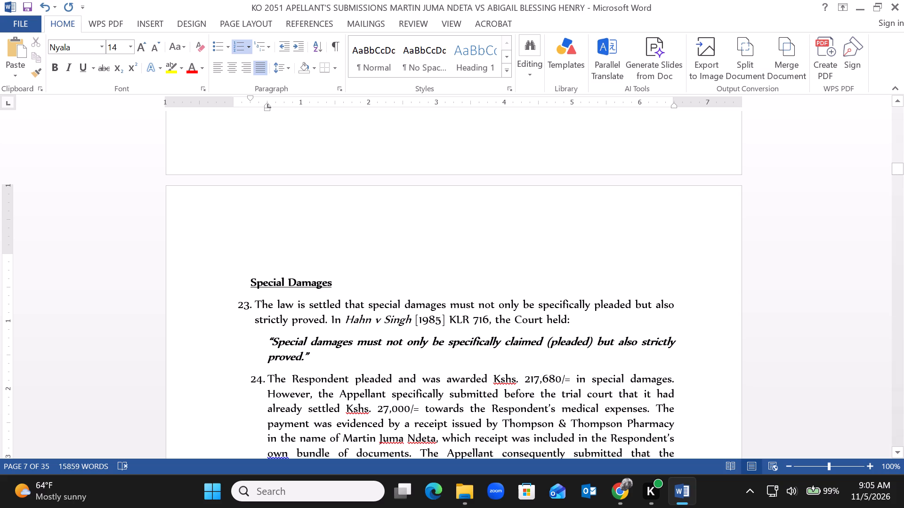
# Remove paragraph 24's number, split its text onto a new line after the quotation, and number it 24. again.
pyautogui.click(255, 378)
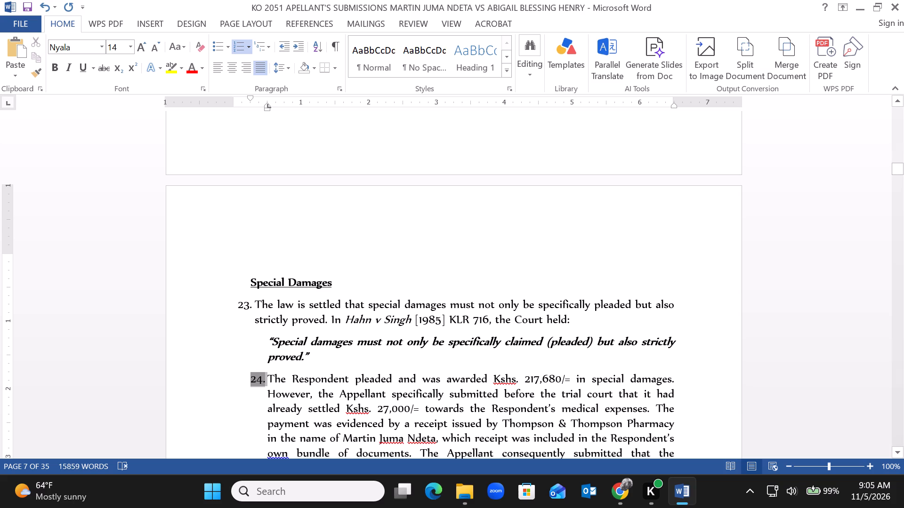
pyautogui.click(270, 379)
pyautogui.press('BackSpace')
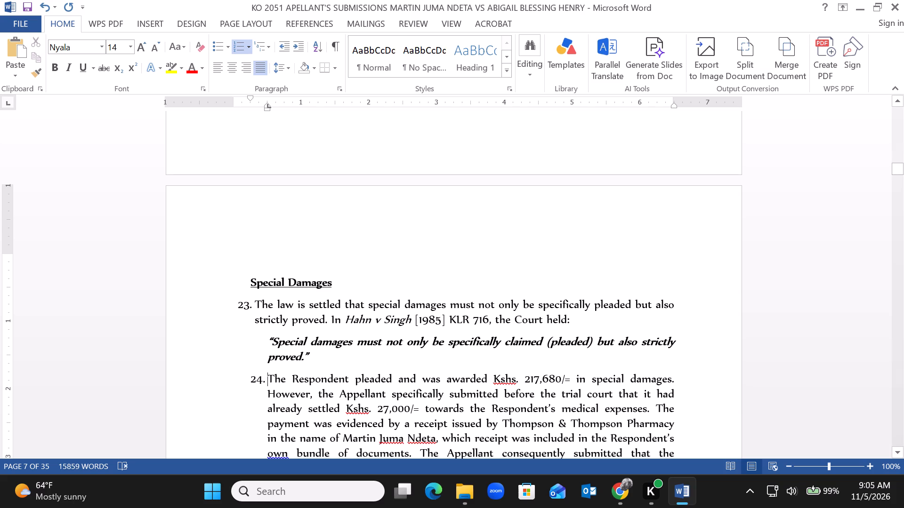
pyautogui.press('BackSpace')
pyautogui.press('BackSpace')
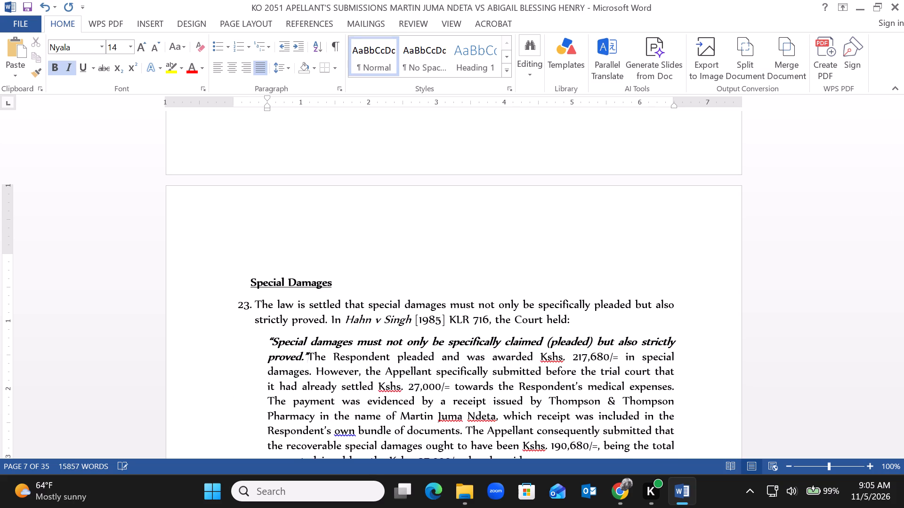
pyautogui.press('Return')
pyautogui.press('BackSpace')
pyautogui.write('24.')
pyautogui.press('space')
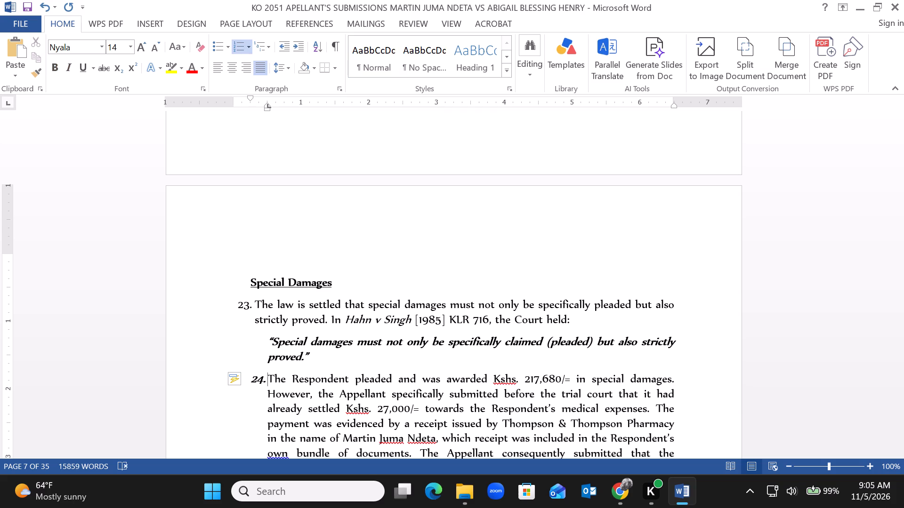
pyautogui.press('BackSpace')
pyautogui.press('BackSpace')
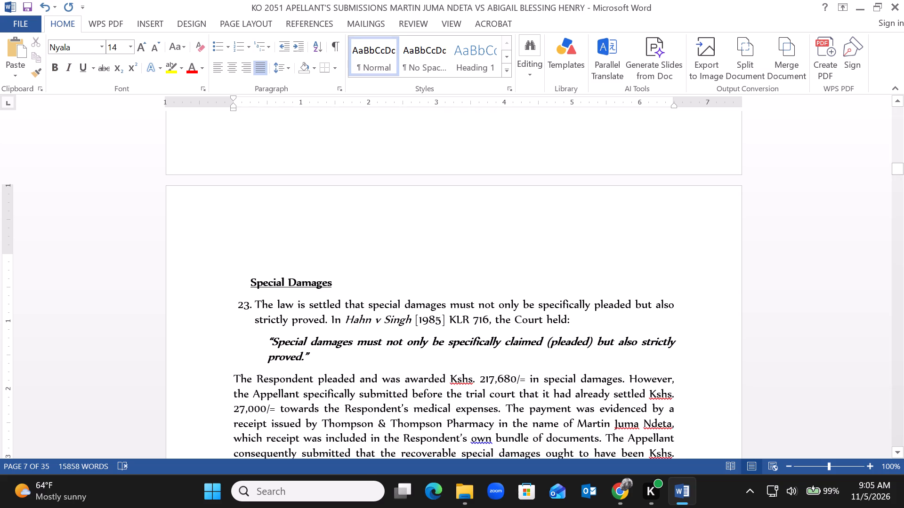
pyautogui.press('2')
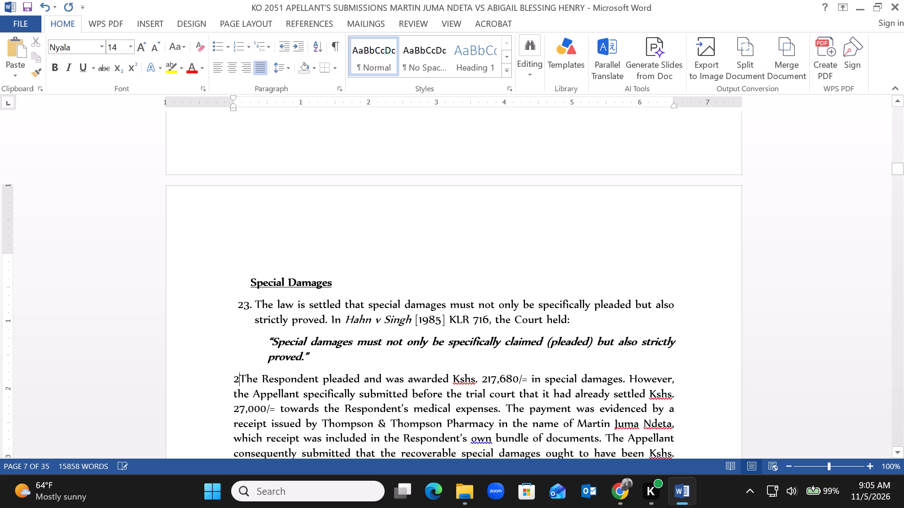
pyautogui.press('4')
pyautogui.write('.')
pyautogui.press('space')
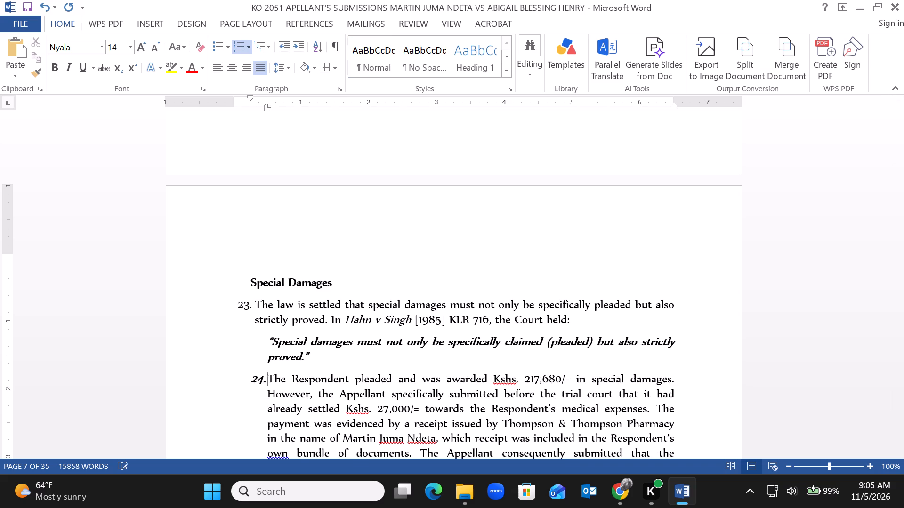
# Remove the bold and italic formatting from paragraph number 24.
pyautogui.click(256, 381)
pyautogui.click(65, 66)
pyautogui.click(55, 71)
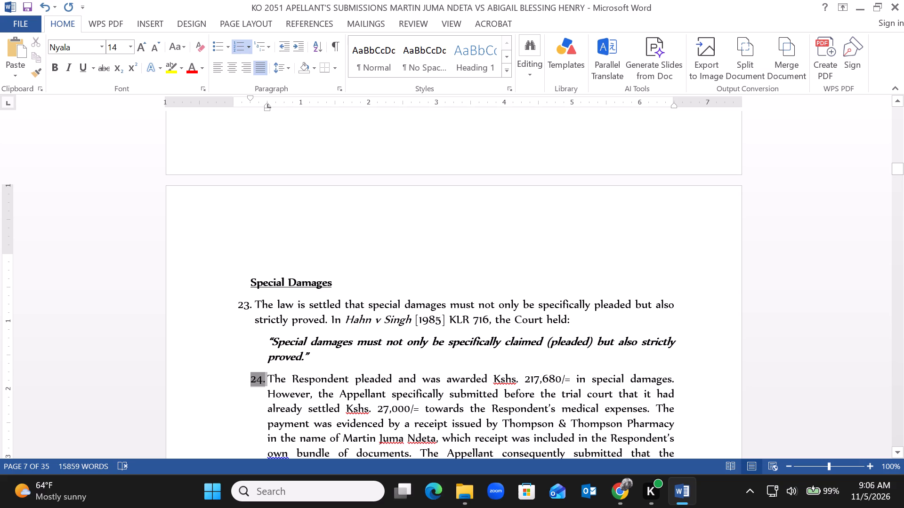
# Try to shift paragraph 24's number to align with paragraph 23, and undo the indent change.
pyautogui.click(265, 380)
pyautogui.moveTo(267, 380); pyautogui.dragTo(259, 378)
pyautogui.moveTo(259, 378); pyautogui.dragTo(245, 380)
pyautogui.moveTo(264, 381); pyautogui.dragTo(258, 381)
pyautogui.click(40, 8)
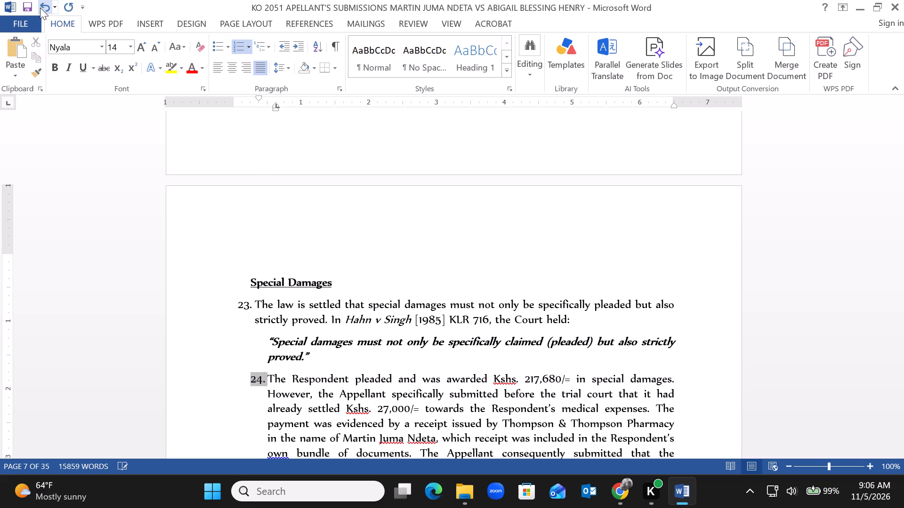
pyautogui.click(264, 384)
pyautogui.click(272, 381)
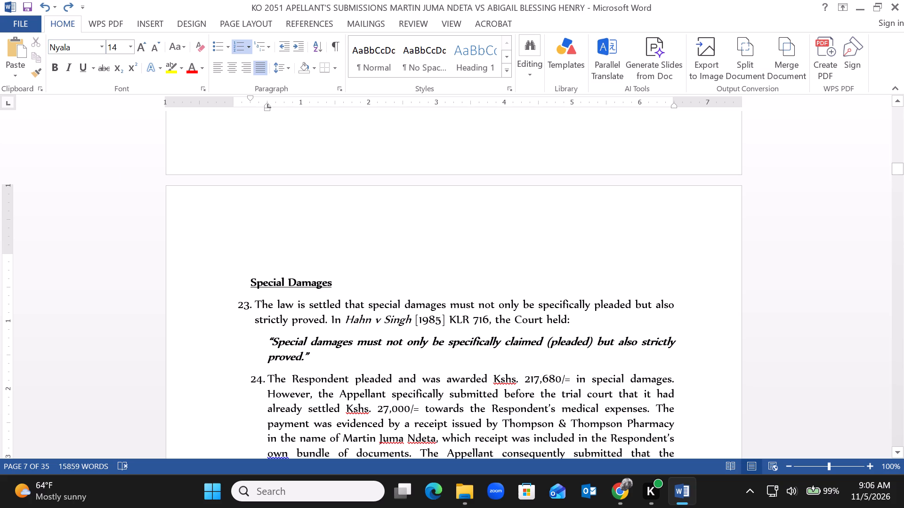
# Copy the text of paragraph 24 and insert it as a new numbered paragraph directly beneath paragraph 23.
pyautogui.moveTo(268, 379); pyautogui.dragTo(330, 404)
pyautogui.scroll(-3, 315, 413)
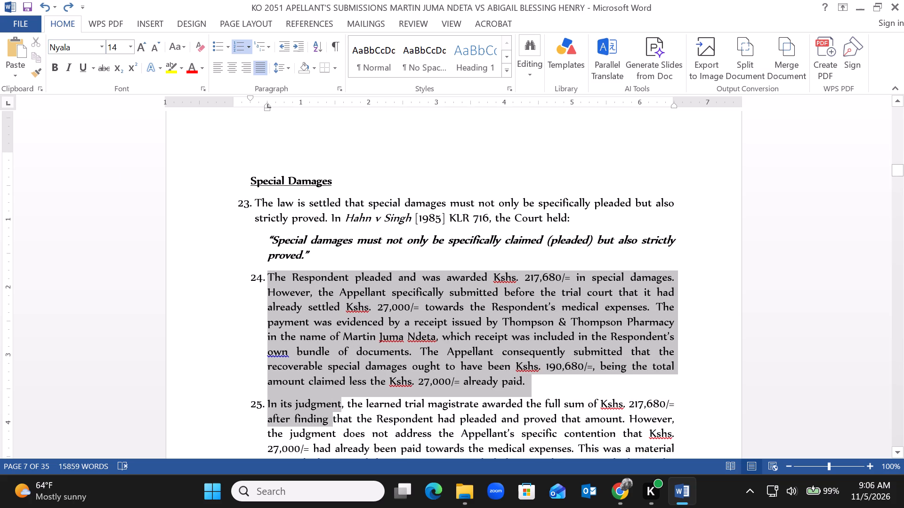
pyautogui.moveTo(330, 404); pyautogui.dragTo(542, 381)
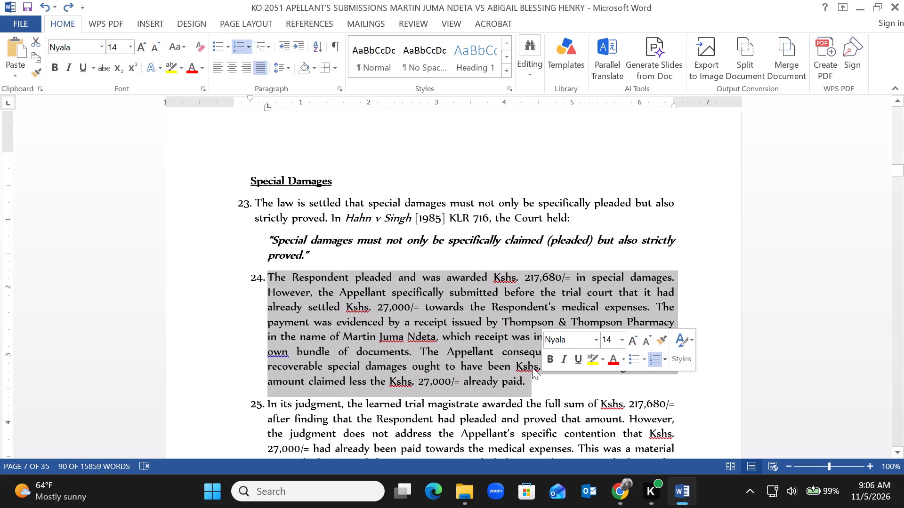
pyautogui.hotkey('ctrl', 'c')
pyautogui.click(582, 211)
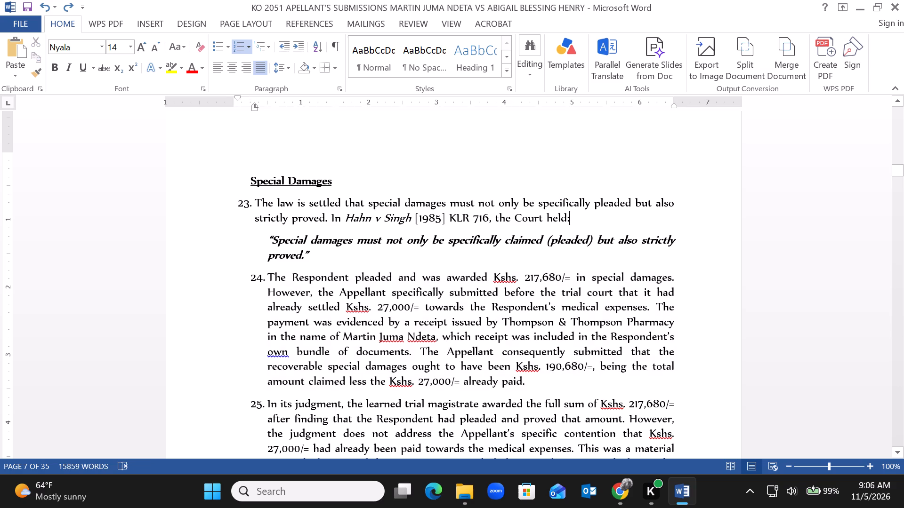
pyautogui.press('Return')
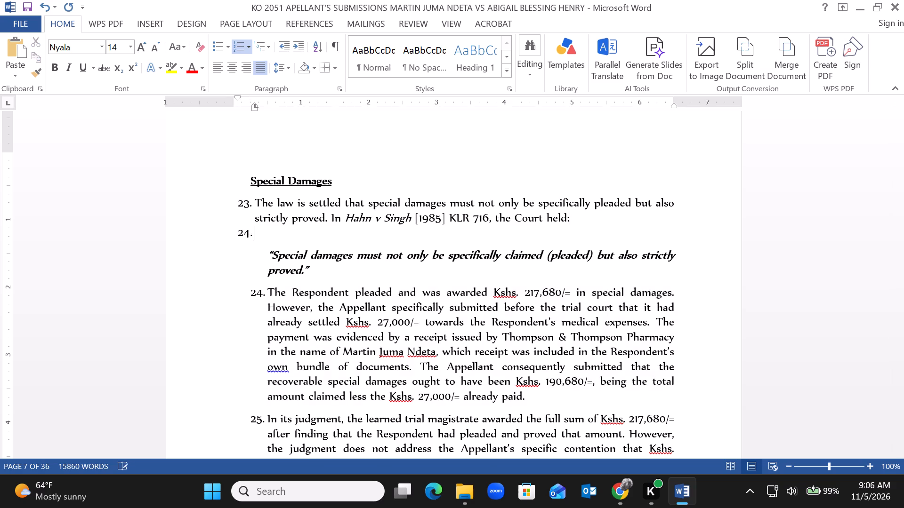
pyautogui.hotkey('ctrl', 'v')
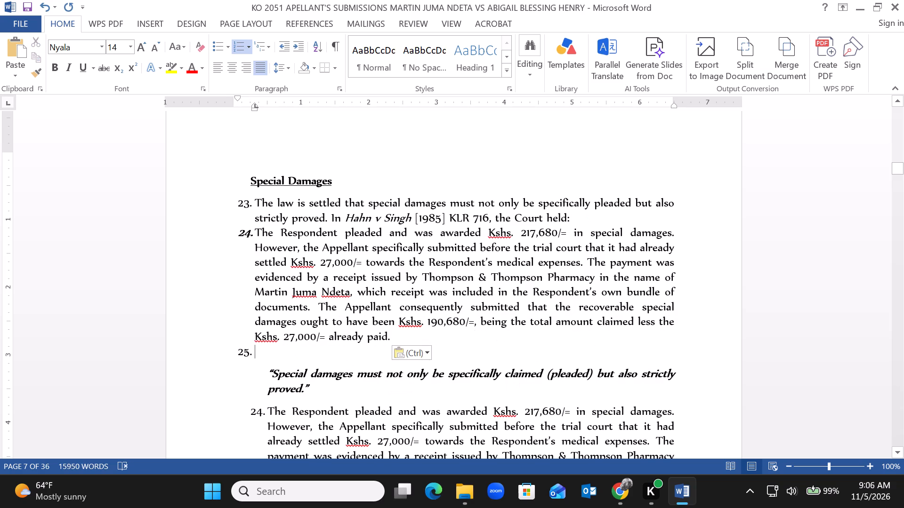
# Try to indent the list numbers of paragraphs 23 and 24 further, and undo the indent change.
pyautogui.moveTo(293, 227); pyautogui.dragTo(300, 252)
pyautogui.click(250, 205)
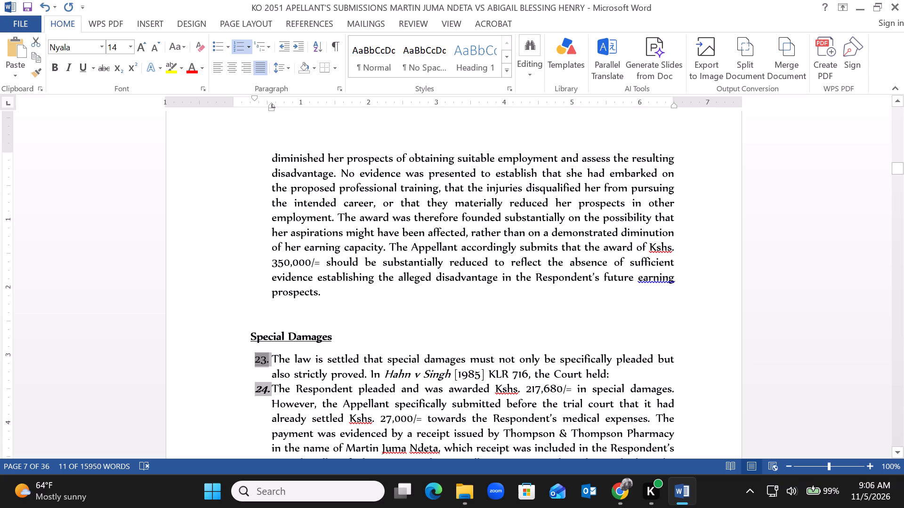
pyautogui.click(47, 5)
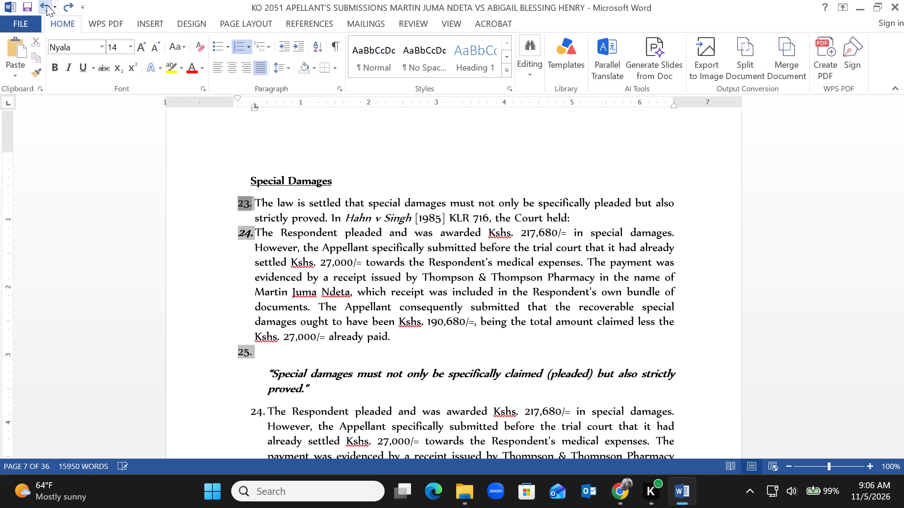
# Set paragraphs 23 and 24 to single line spacing and allow space between paragraphs of the same style.
pyautogui.click(297, 317)
pyautogui.moveTo(282, 213); pyautogui.dragTo(296, 237)
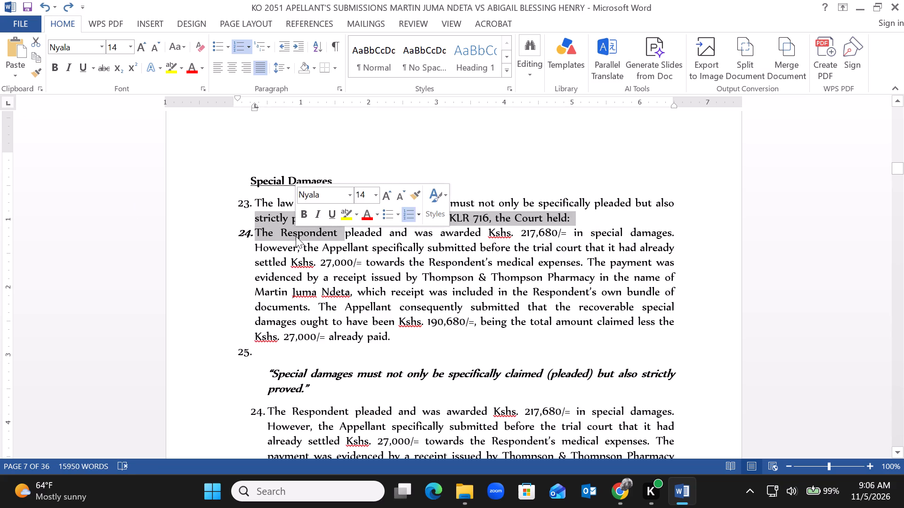
pyautogui.click(339, 89)
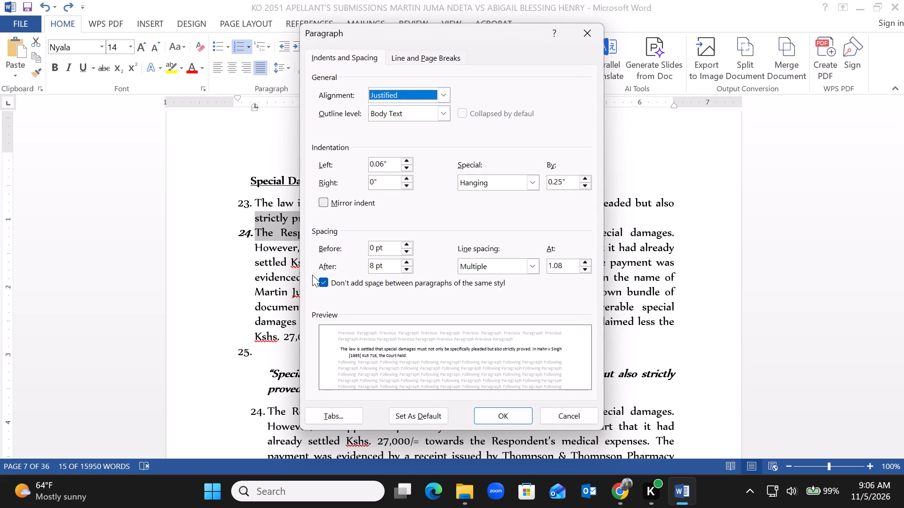
pyautogui.click(324, 283)
pyautogui.click(472, 258)
pyautogui.click(472, 265)
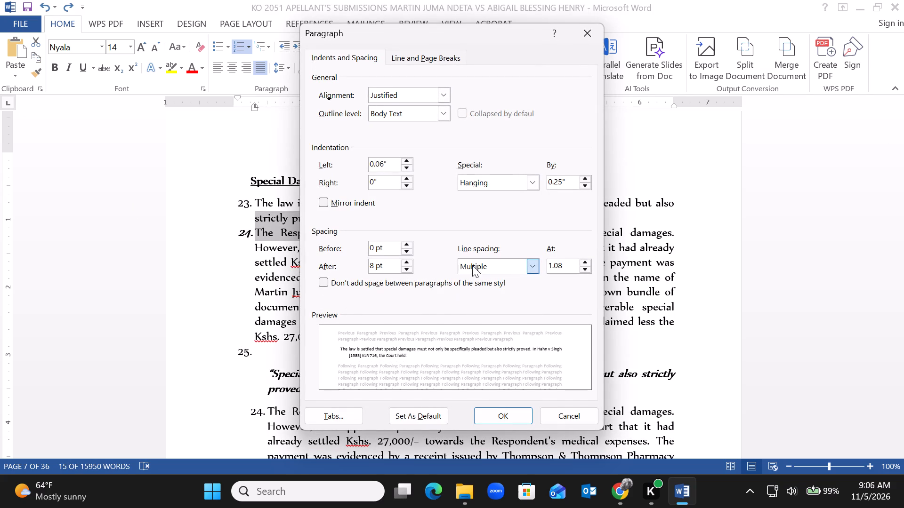
pyautogui.click(471, 274)
pyautogui.click(486, 414)
pyautogui.click(371, 328)
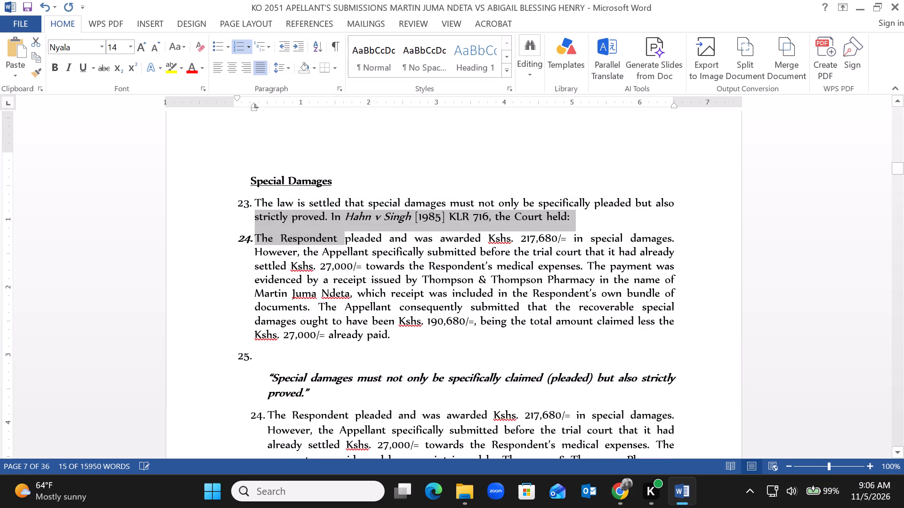
# Add an unnumbered blank line between paragraphs 23 and 24.
pyautogui.click(596, 219)
pyautogui.press('Return')
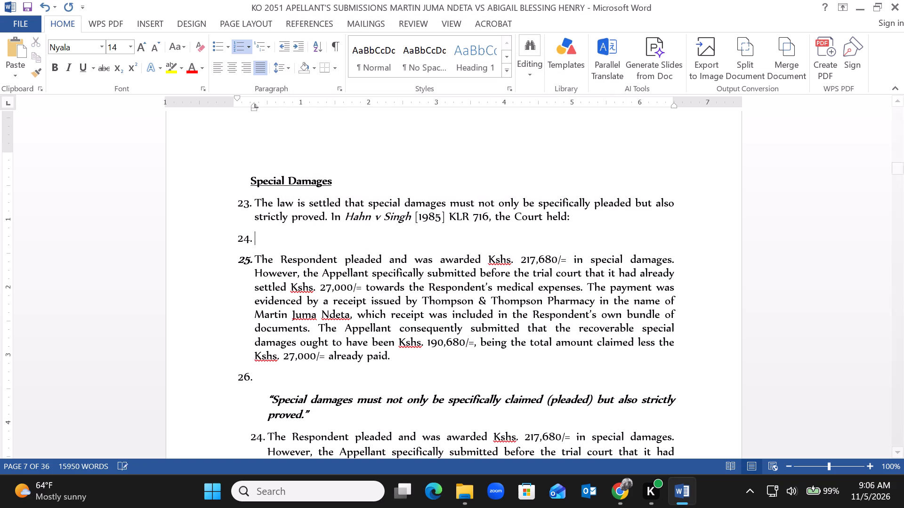
pyautogui.press('BackSpace')
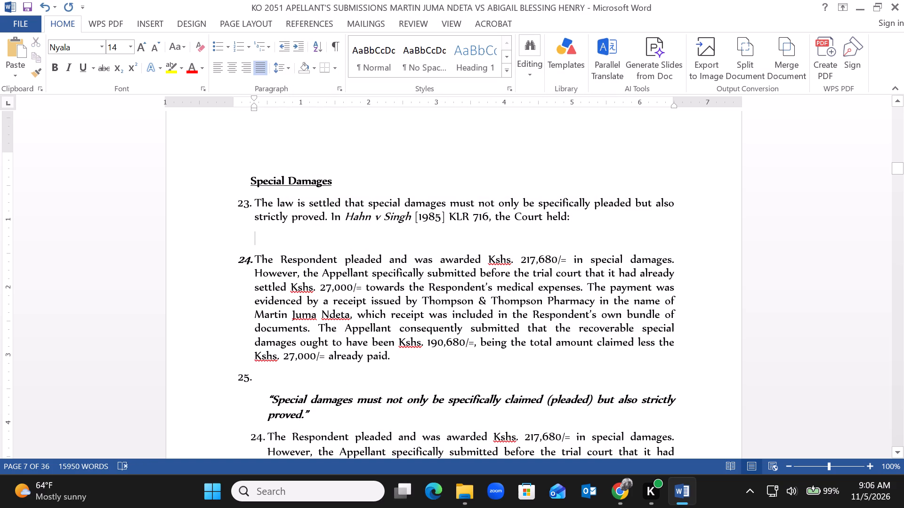
# Copy the special damages quotation, delete it and the empty numbered line above it, and keep the repeated Respondent paragraph separately numbered.
pyautogui.moveTo(326, 419); pyautogui.dragTo(265, 398)
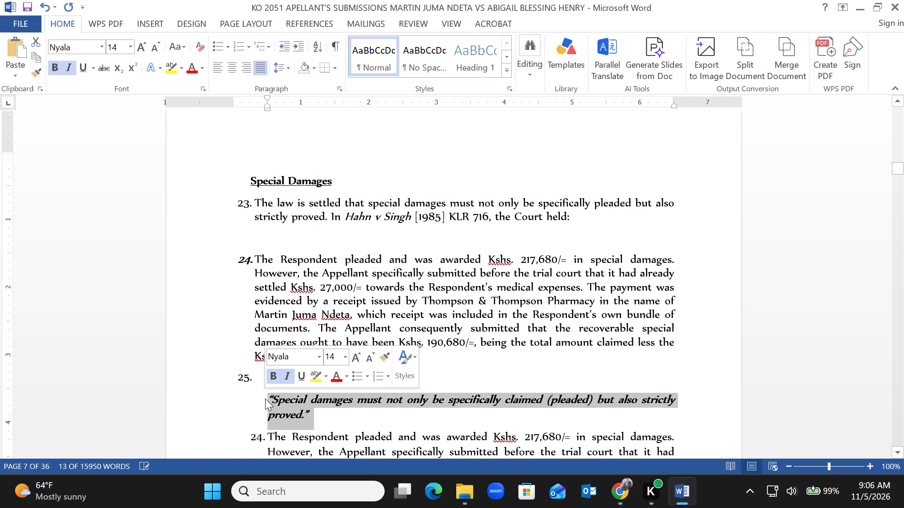
pyautogui.hotkey('ctrl', 'c')
pyautogui.press('BackSpace')
pyautogui.press('BackSpace')
pyautogui.press('BackSpace')
pyautogui.press('BackSpace')
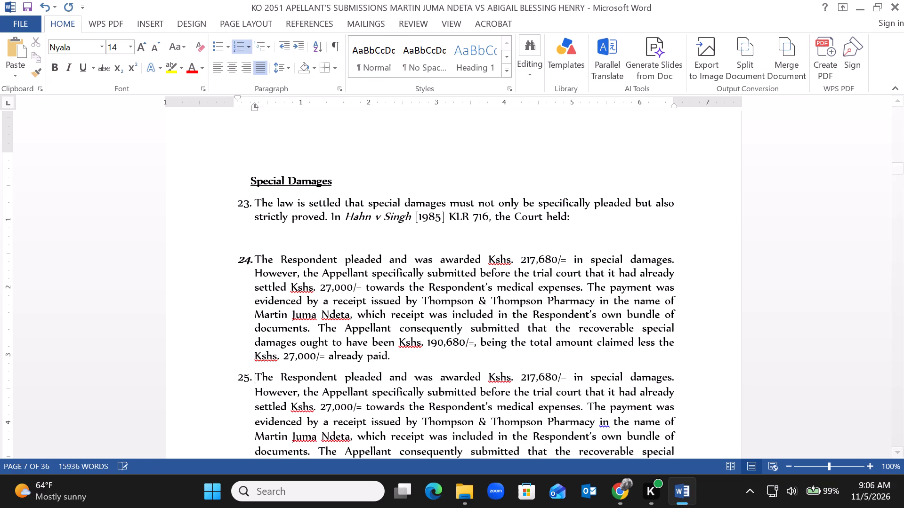
pyautogui.press('BackSpace')
pyautogui.press('BackSpace')
pyautogui.press('BackSpace')
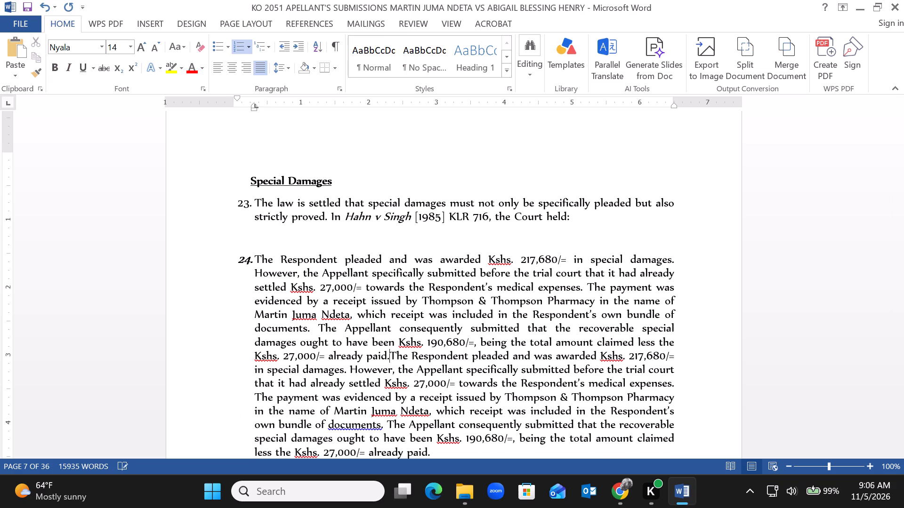
pyautogui.press('Return')
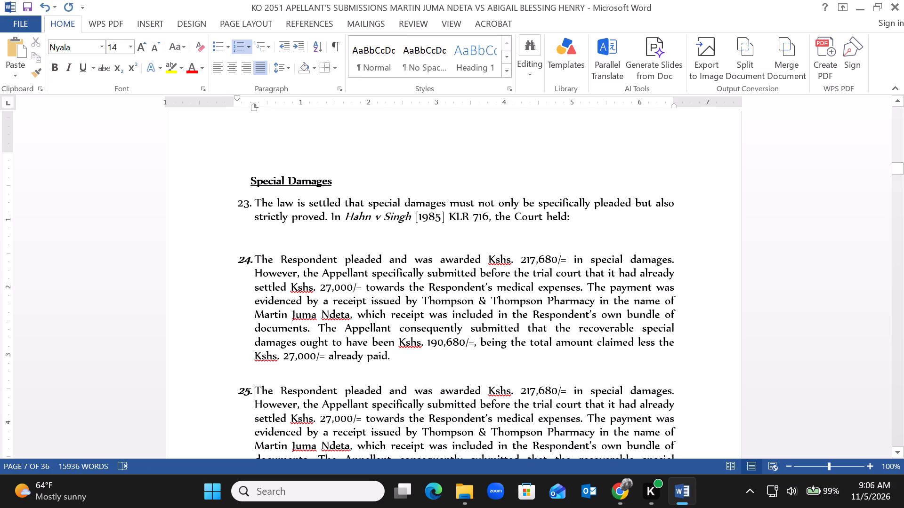
# Remove the bold and italic formatting from list numbers 24 and 25.
pyautogui.click(244, 259)
pyautogui.click(55, 68)
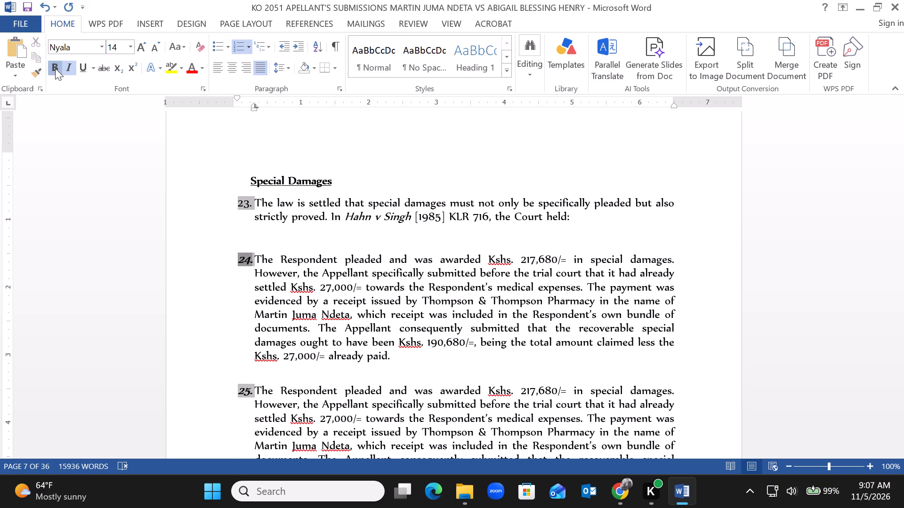
pyautogui.click(66, 70)
pyautogui.click(117, 183)
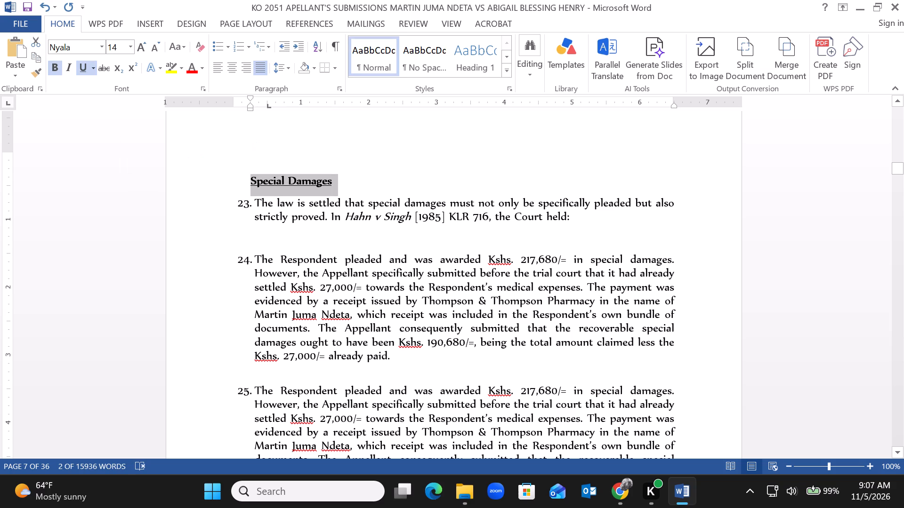
# Insert the copied quotation on the blank line beneath paragraph 23, removing the extra line after it and its list number.
pyautogui.click(293, 236)
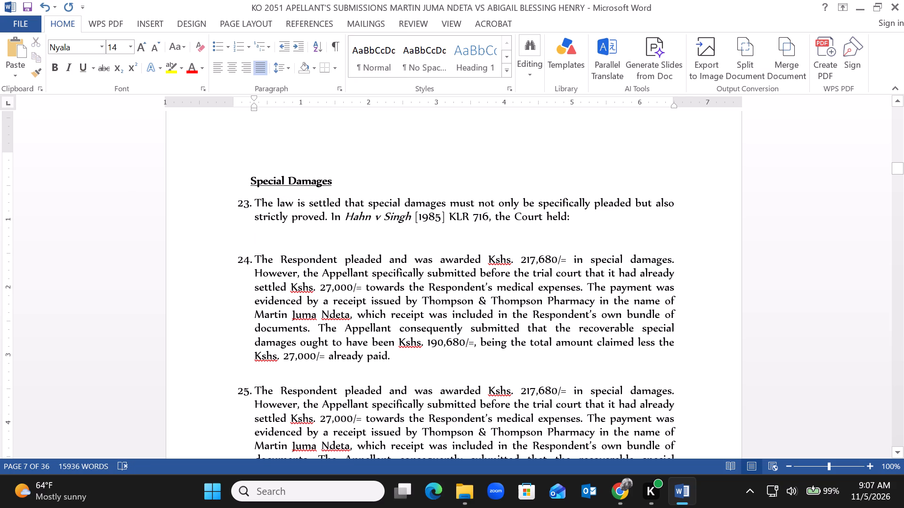
pyautogui.hotkey('ctrl', 'v')
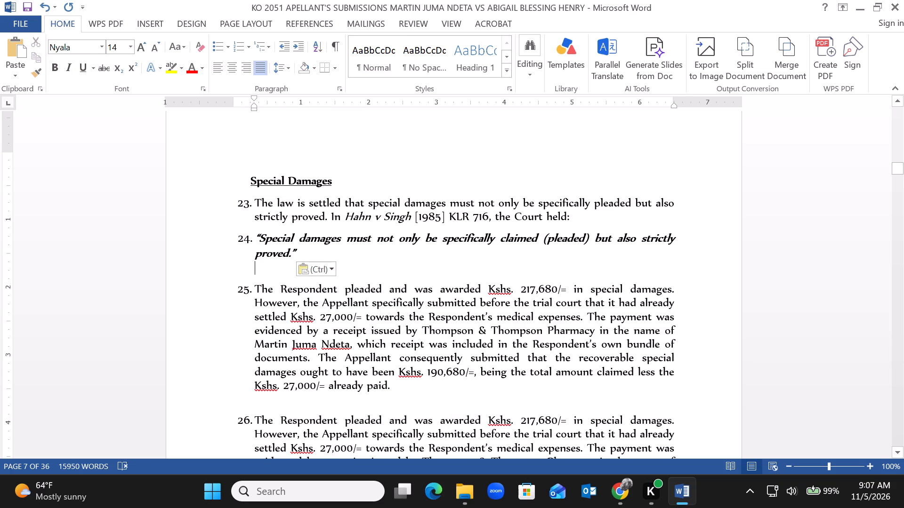
pyautogui.press('BackSpace')
pyautogui.press('BackSpace')
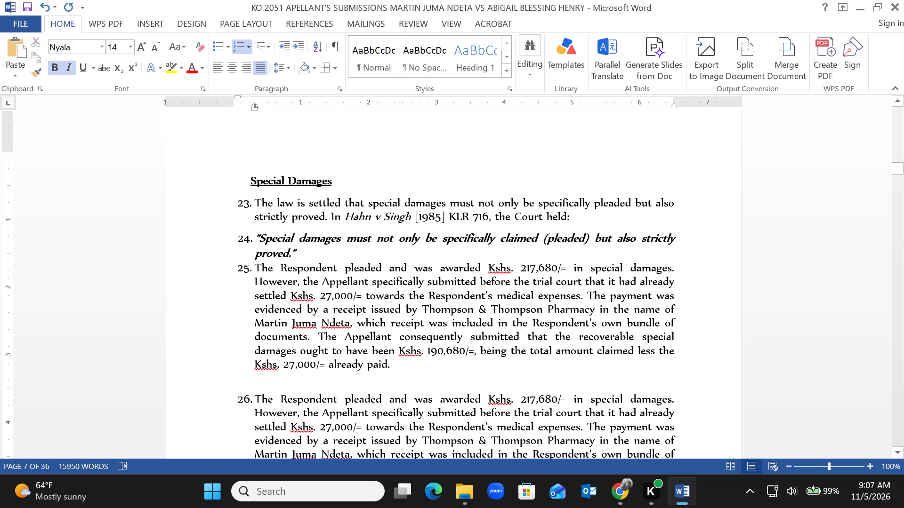
pyautogui.click(252, 236)
pyautogui.press('BackSpace')
# Increase the left indent of the quotation beneath paragraph 23.
pyautogui.moveTo(257, 228); pyautogui.dragTo(282, 245)
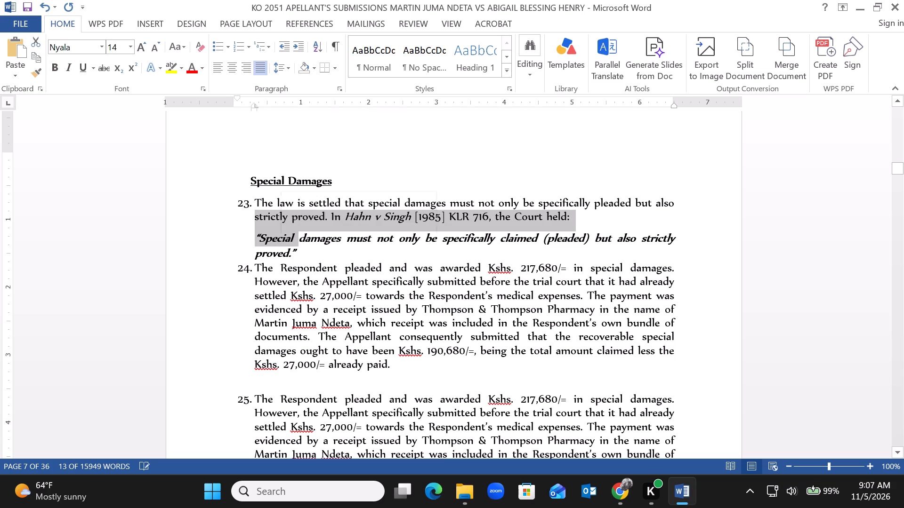
pyautogui.click(278, 258)
pyautogui.moveTo(258, 240); pyautogui.dragTo(288, 253)
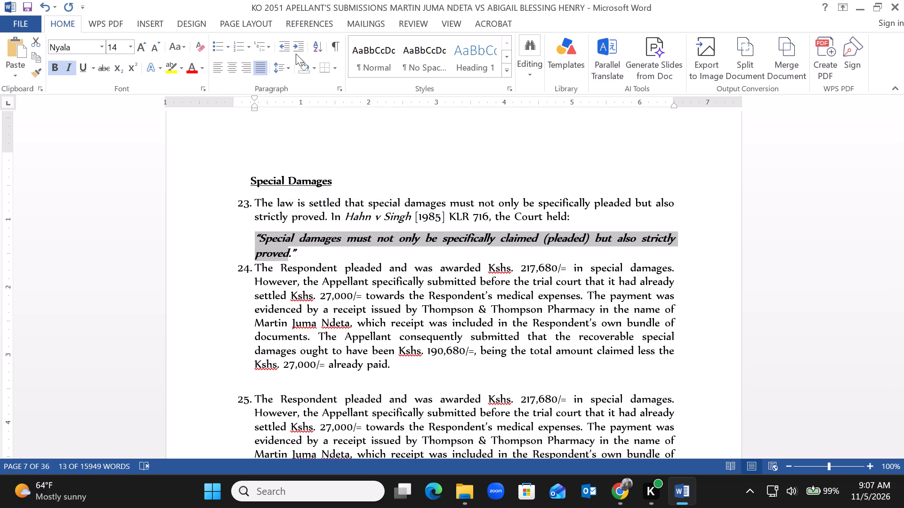
pyautogui.click(297, 49)
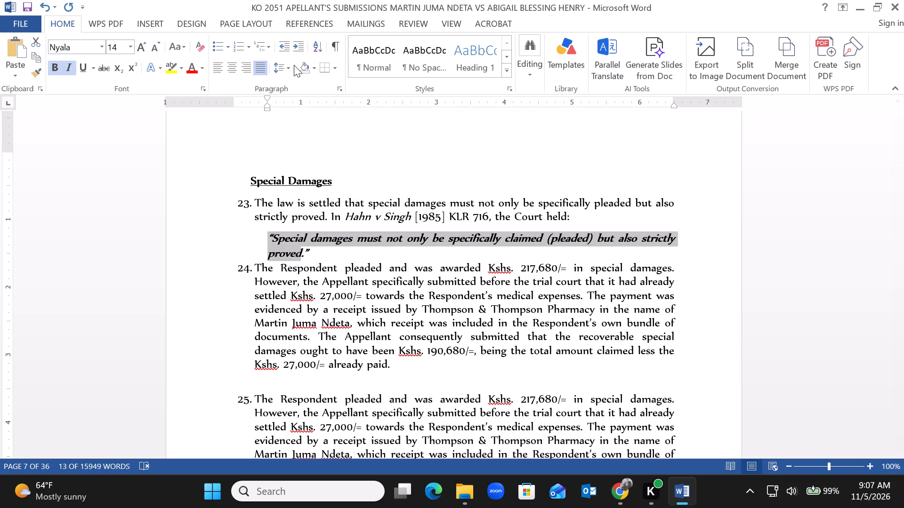
# Set the quotation and paragraph 24 to single line spacing, with space allowed between paragraphs of the same style.
pyautogui.click(269, 267)
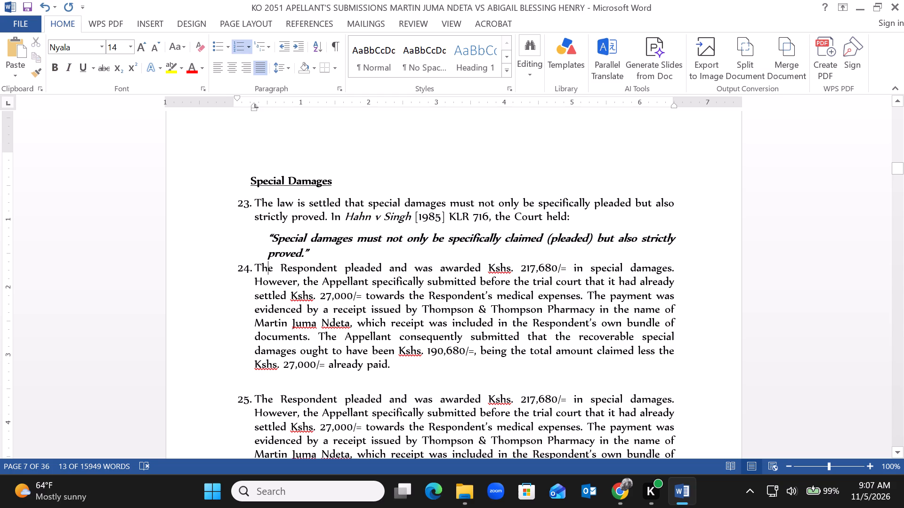
pyautogui.moveTo(272, 254); pyautogui.dragTo(293, 266)
pyautogui.click(344, 89)
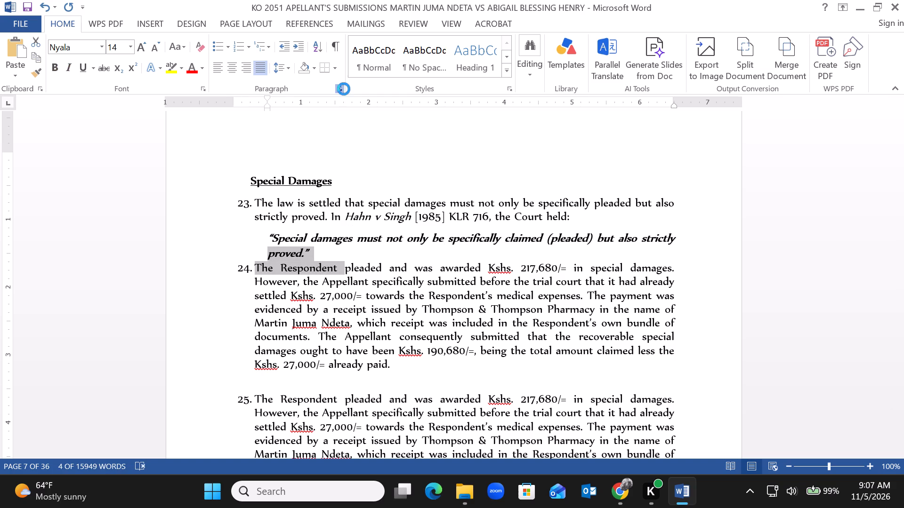
pyautogui.click(320, 285)
pyautogui.click(322, 282)
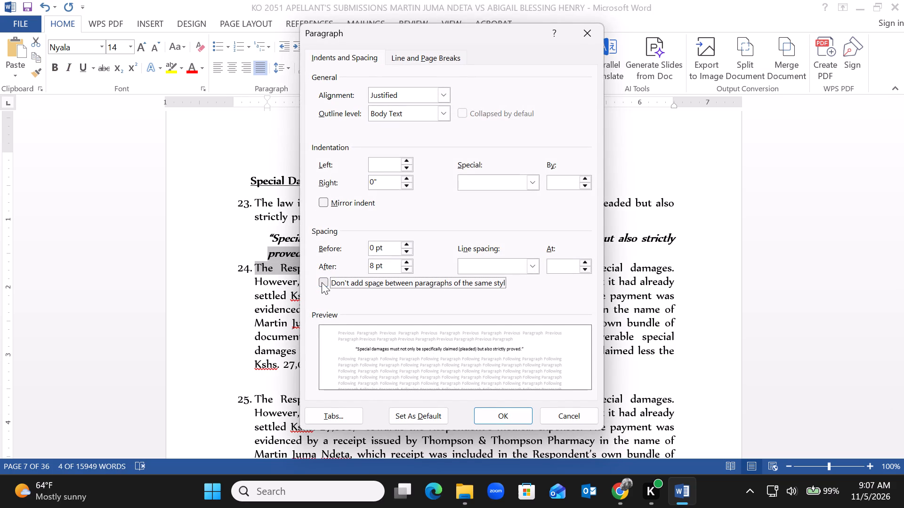
pyautogui.click(472, 268)
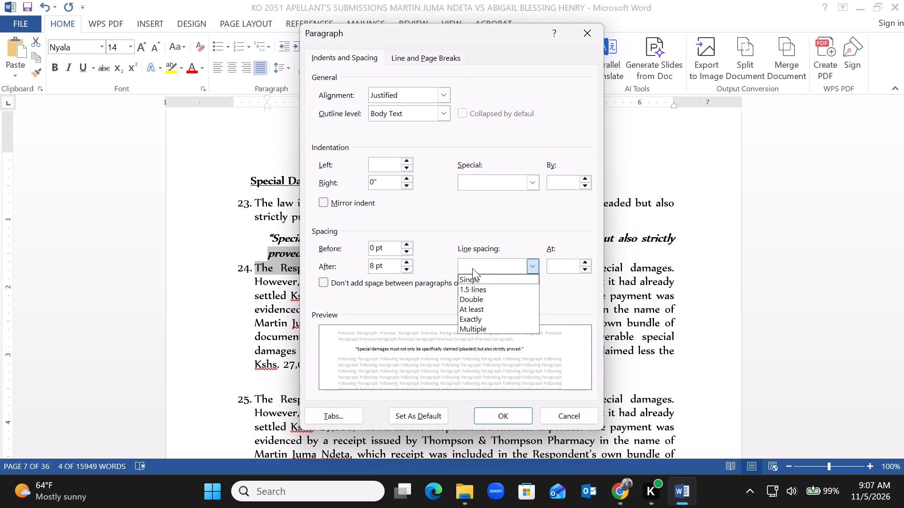
pyautogui.click(460, 279)
pyautogui.click(498, 413)
pyautogui.click(374, 338)
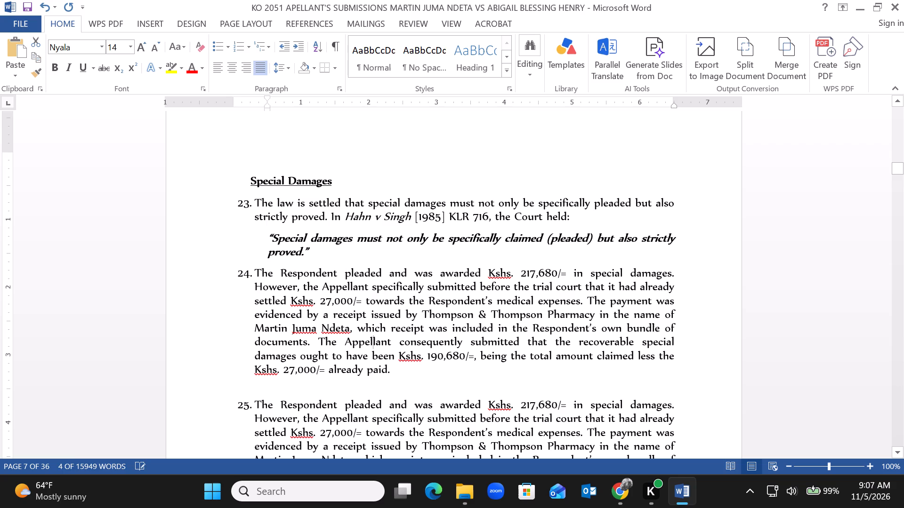
# Replace the number of the paragraph beginning "In its judgment" with 26. so it joins the preceding list.
pyautogui.scroll(-3, 323, 307)
pyautogui.click(245, 301)
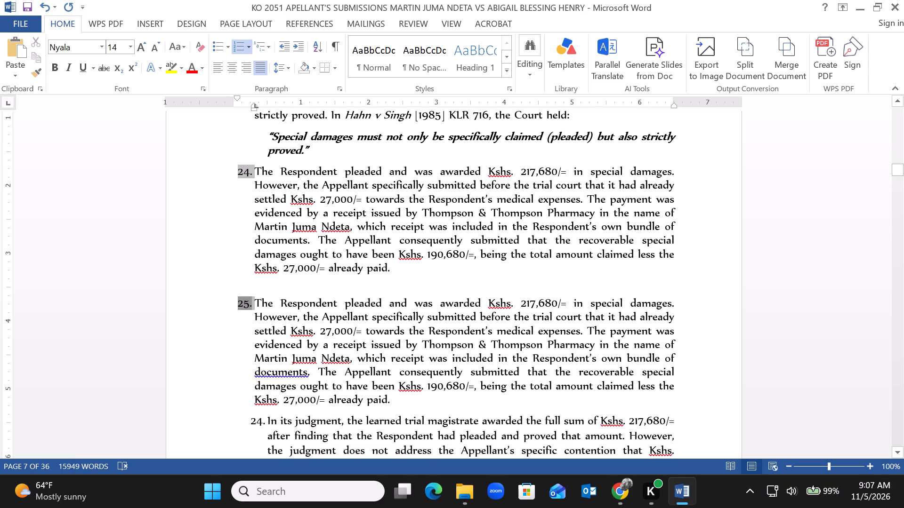
pyautogui.click(263, 306)
pyautogui.click(267, 423)
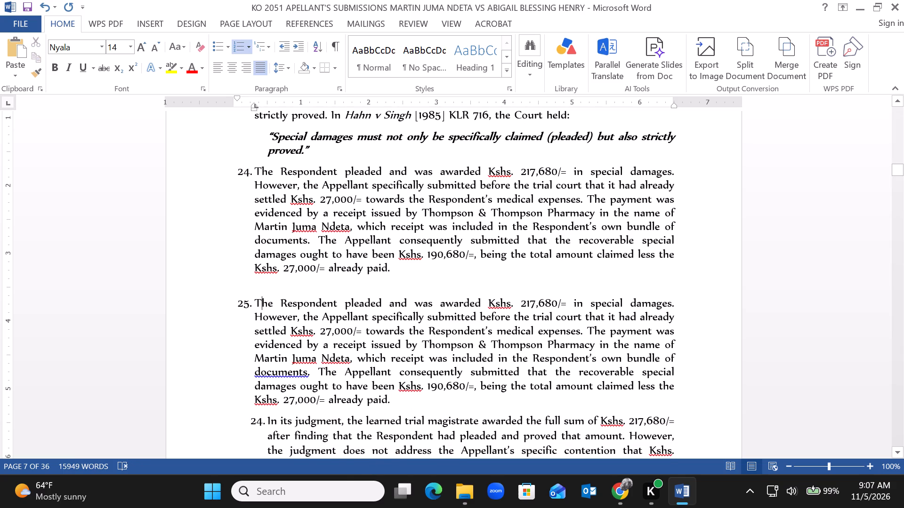
pyautogui.press('BackSpace')
pyautogui.press('BackSpace')
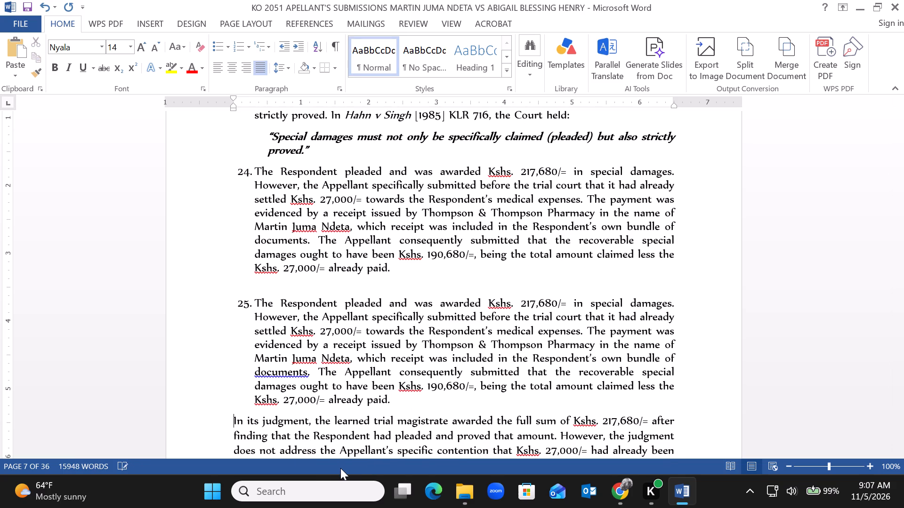
pyautogui.write('26.')
pyautogui.press('space')
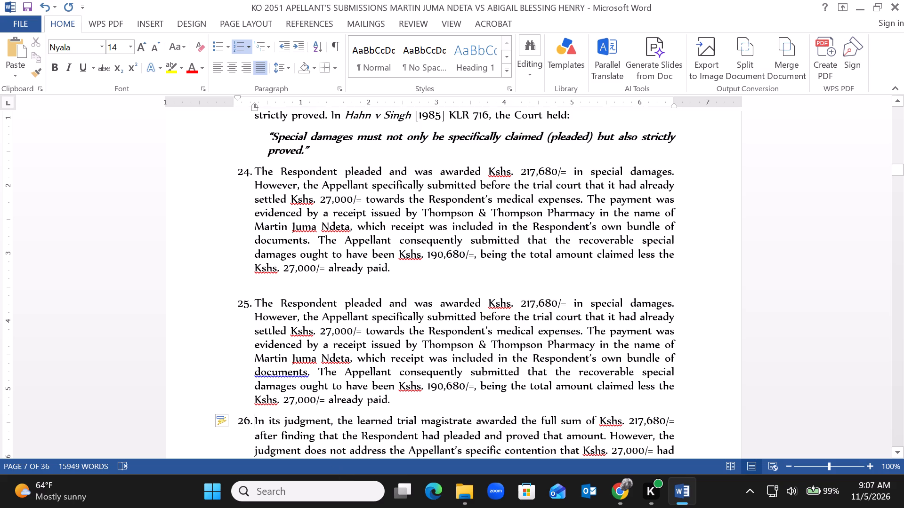
# Check that the paragraph numbering runs on consecutively from the special damages paragraphs into the medical evidence section.
pyautogui.scroll(-4, 299, 333)
pyautogui.click(241, 415)
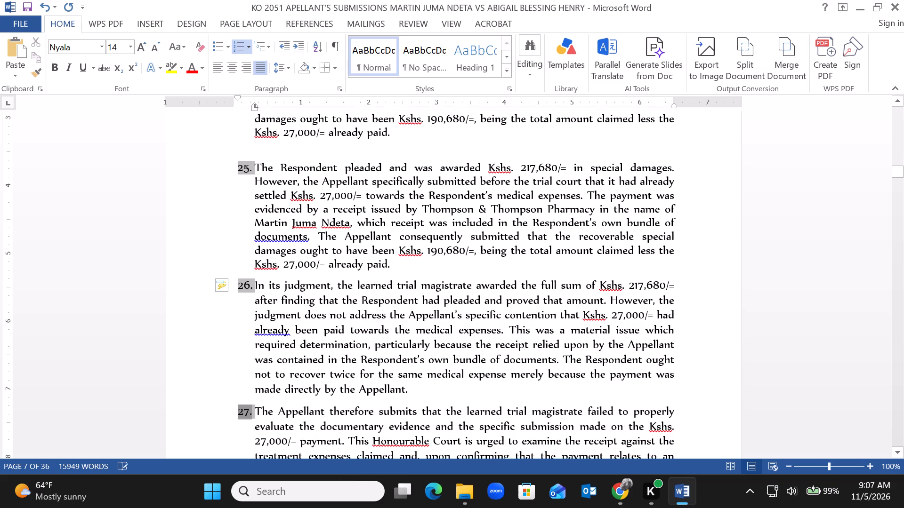
pyautogui.scroll(-9, 262, 405)
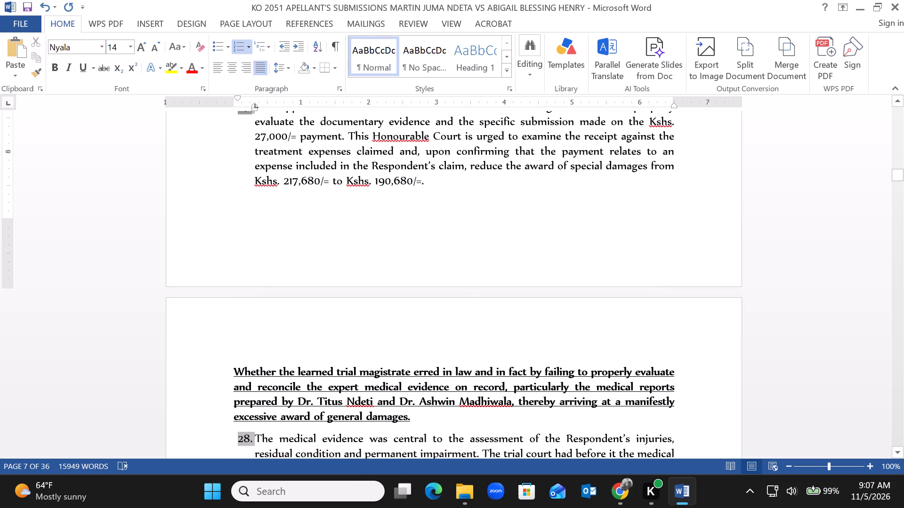
pyautogui.scroll(10, 323, 349)
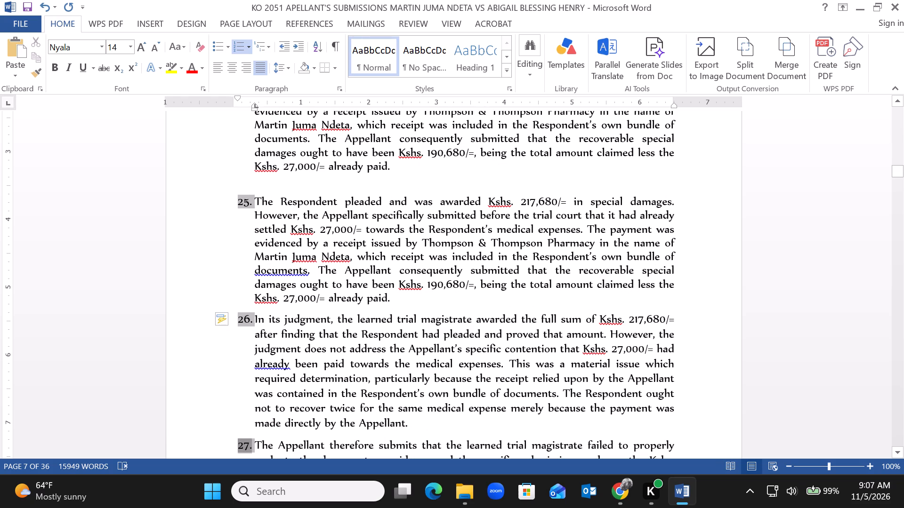
pyautogui.scroll(-2, 323, 351)
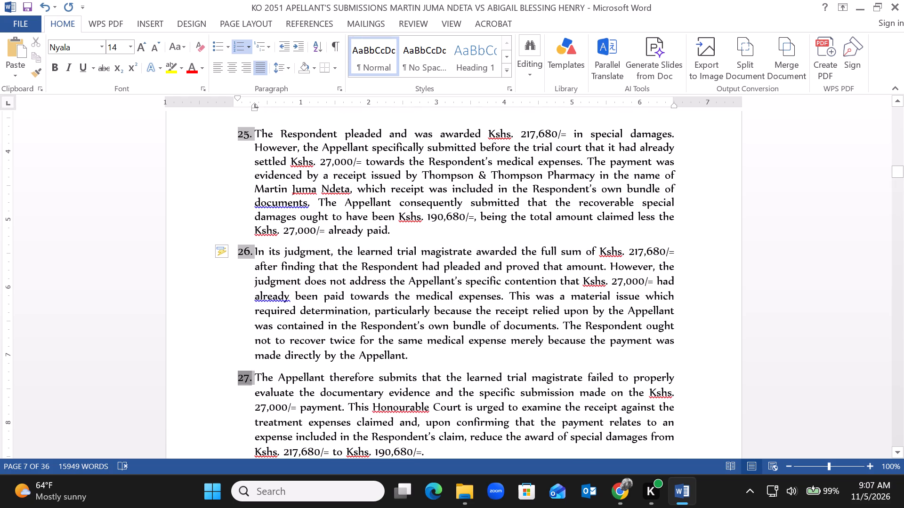
pyautogui.scroll(-17, 323, 351)
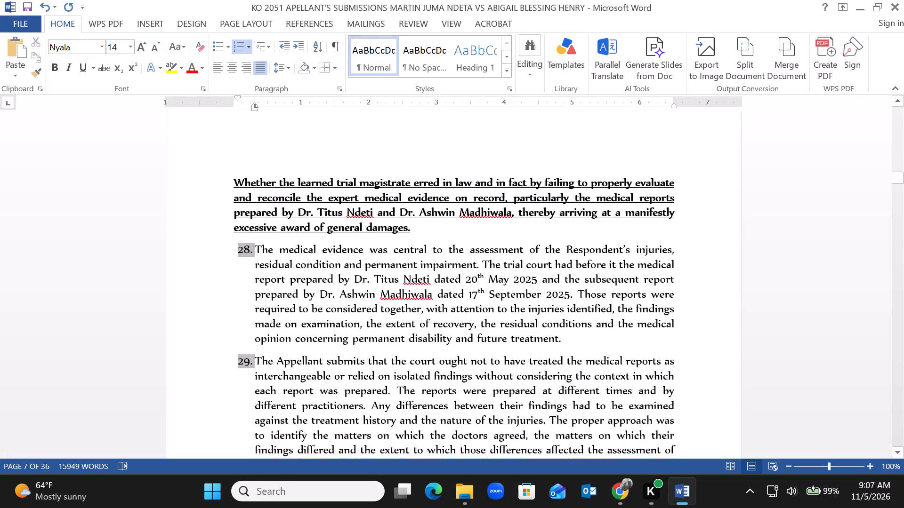
pyautogui.scroll(-4, 329, 357)
pyautogui.click(620, 489)
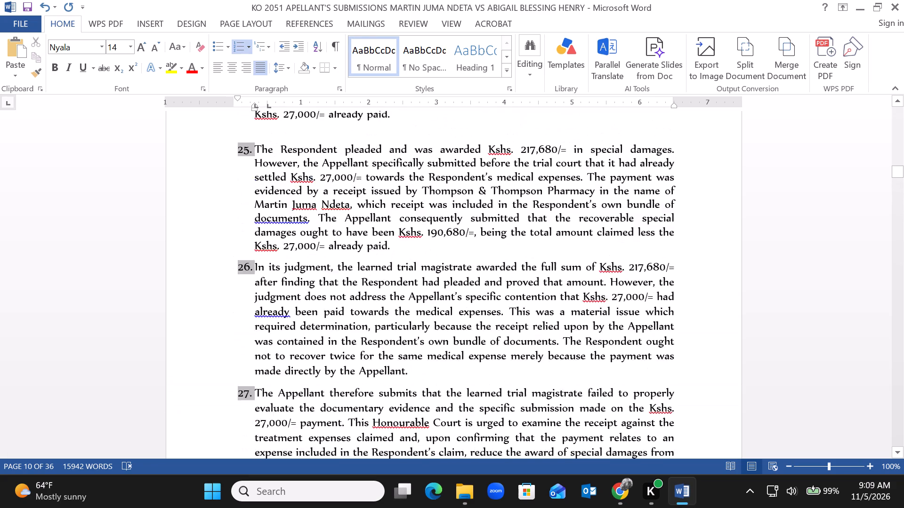
pyautogui.scroll(20, 510, 259)
pyautogui.scroll(15, 510, 259)
pyautogui.moveTo(499, 263); pyautogui.dragTo(499, 270)
pyautogui.scroll(20, 499, 270)
pyautogui.scroll(20, 499, 270)
pyautogui.scroll(3, 499, 270)
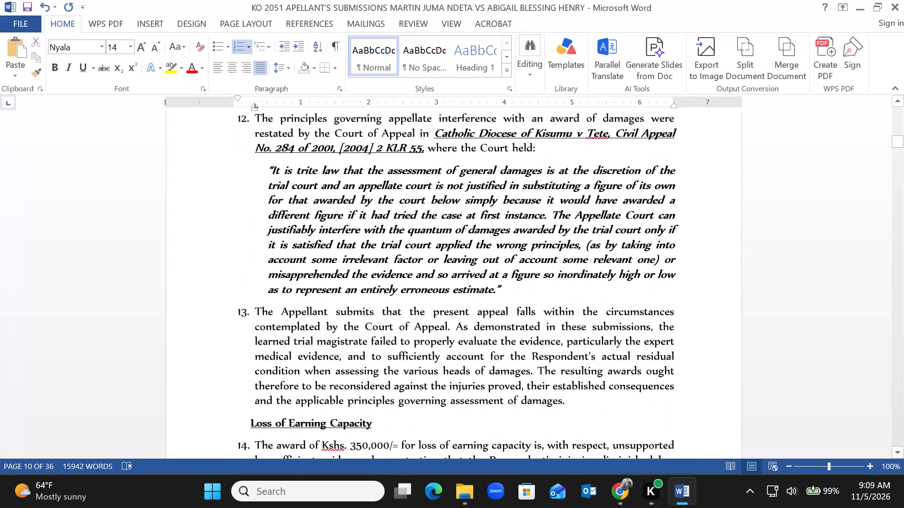
pyautogui.scroll(2, 499, 270)
pyautogui.scroll(20, 485, 286)
pyautogui.scroll(15, 485, 286)
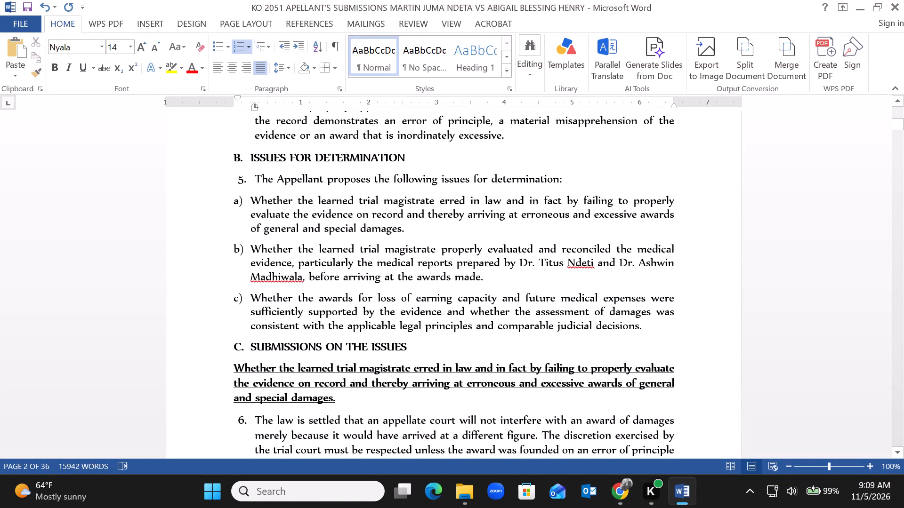
pyautogui.moveTo(253, 202); pyautogui.dragTo(660, 322)
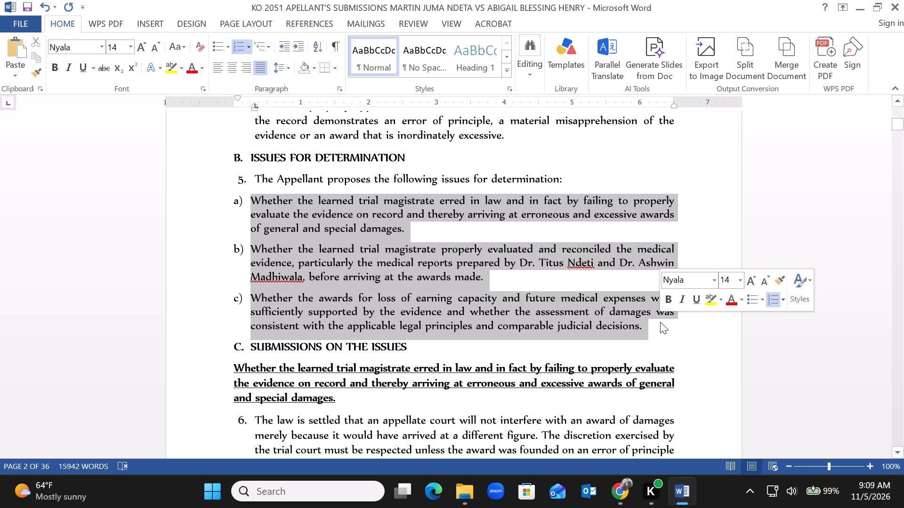
pyautogui.hotkey('ctrl', 'v')
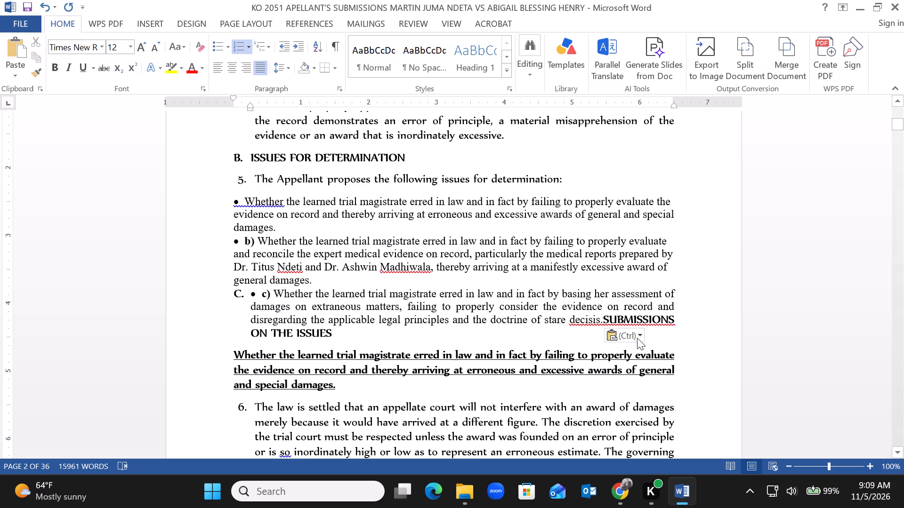
pyautogui.click(627, 338)
pyautogui.click(656, 366)
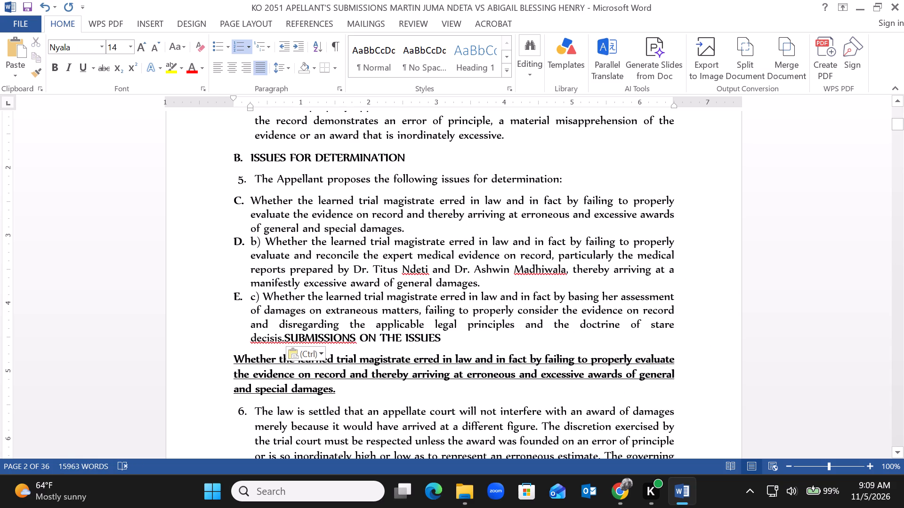
# Separate the heading "SUBMISSIONS ON THE ISSUES" from the end of the third issue onto its own line.
pyautogui.press('Return')
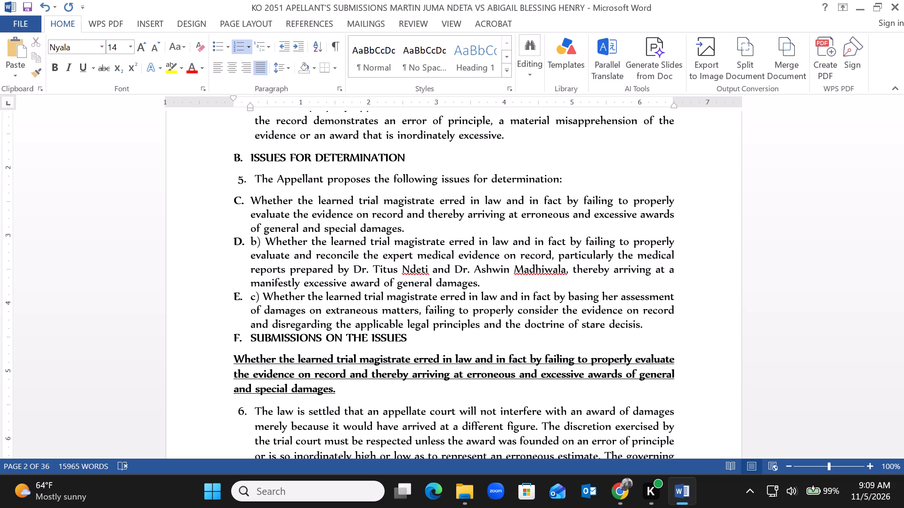
# Remove the automatic list letters C, D and E from the three issues for determination beneath paragraph 5.
pyautogui.click(248, 297)
pyautogui.press('BackSpace')
pyautogui.click(247, 247)
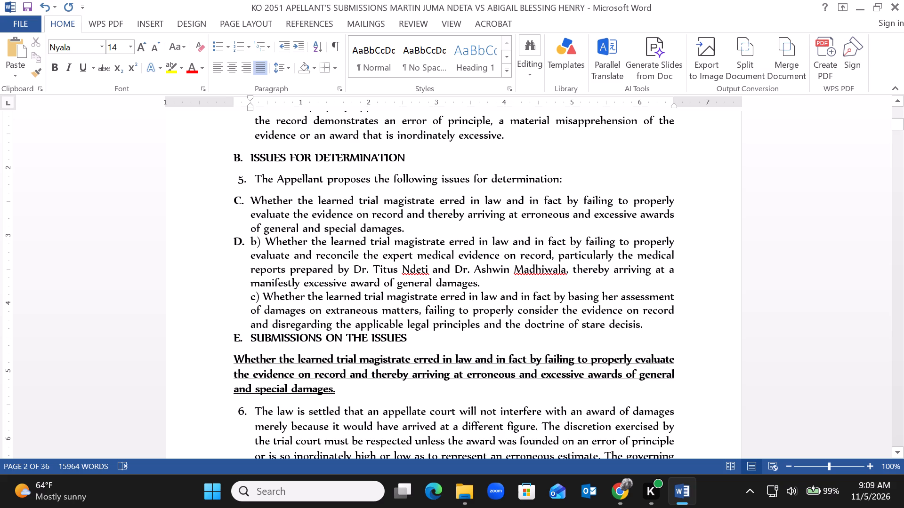
pyautogui.press('BackSpace')
pyautogui.click(248, 207)
pyautogui.press('BackSpace')
# Delete the manually typed prefixes "b)" and "c)" from the start of the second and third issues.
pyautogui.click(264, 240)
pyautogui.press('BackSpace')
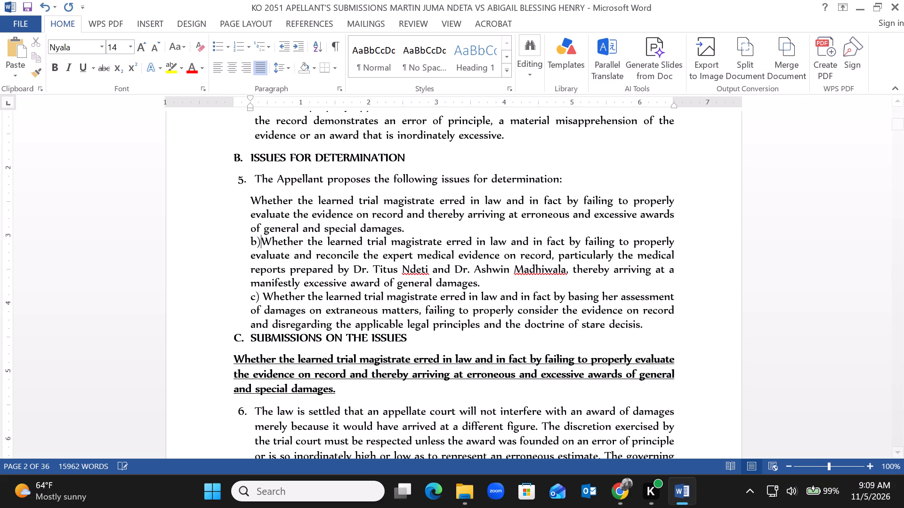
pyautogui.press('BackSpace')
pyautogui.press('BackSpace')
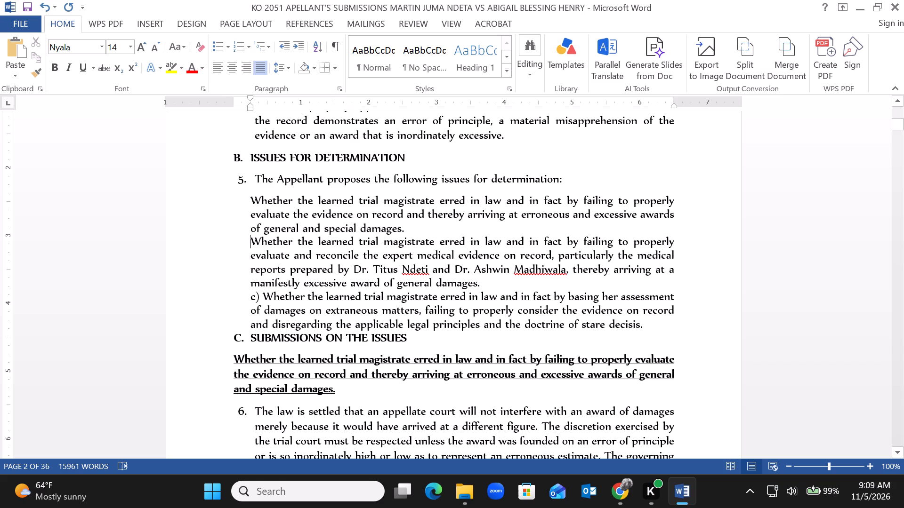
pyautogui.click(265, 296)
pyautogui.press('BackSpace')
pyautogui.press('BackSpace')
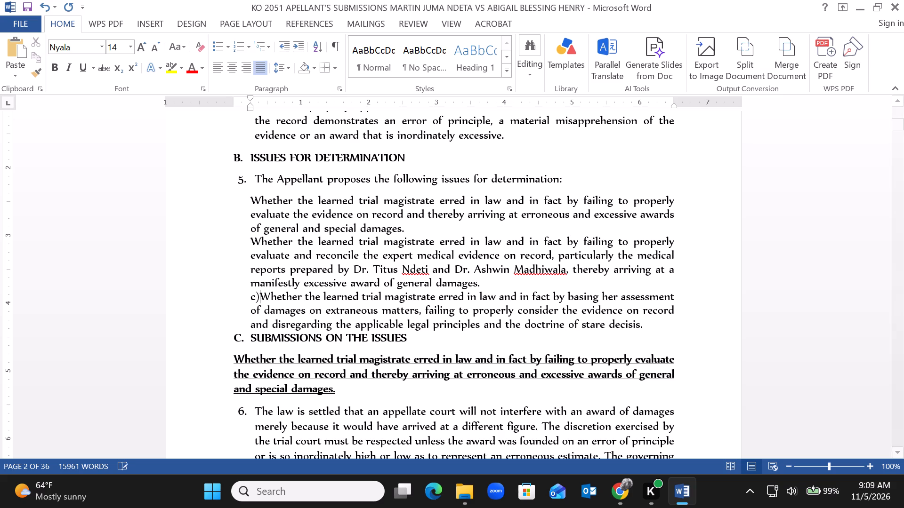
pyautogui.press('BackSpace')
# Number the three issues for determination as an a), b), c) list.
pyautogui.moveTo(249, 200); pyautogui.dragTo(319, 324)
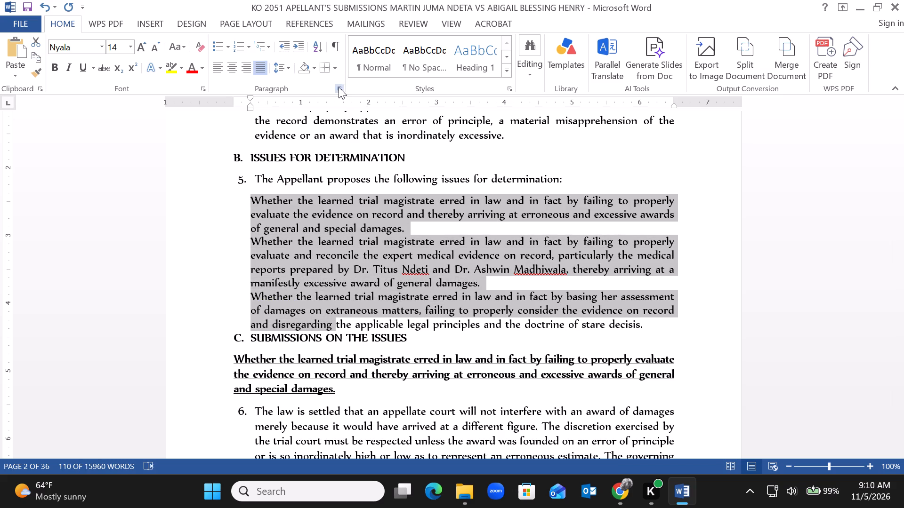
pyautogui.click(339, 87)
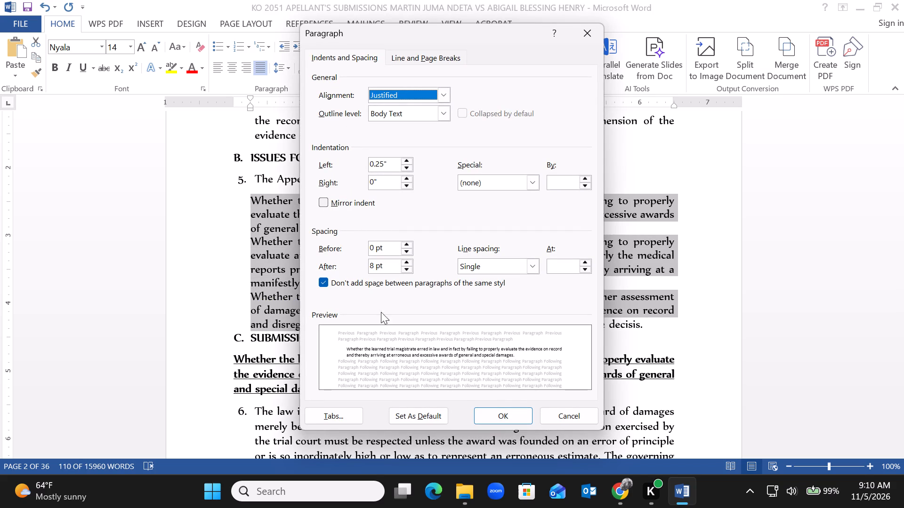
pyautogui.click(583, 414)
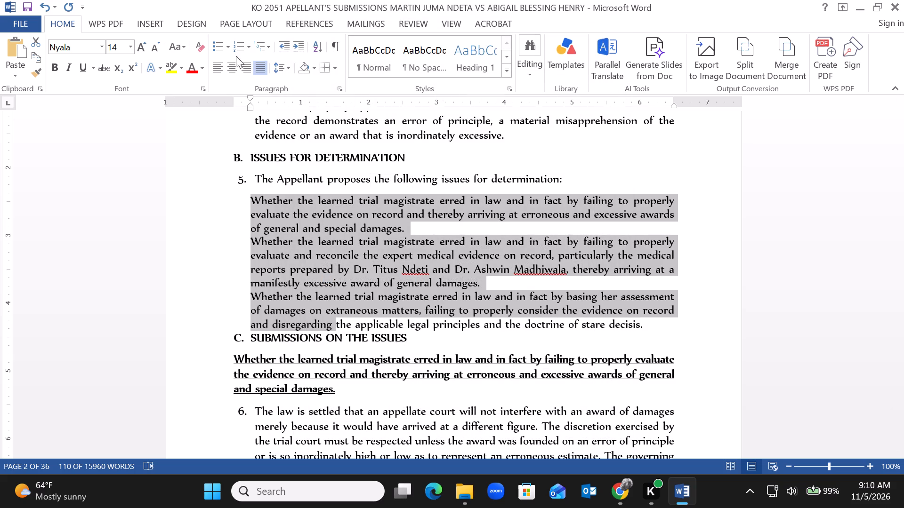
pyautogui.click(250, 50)
pyautogui.click(365, 161)
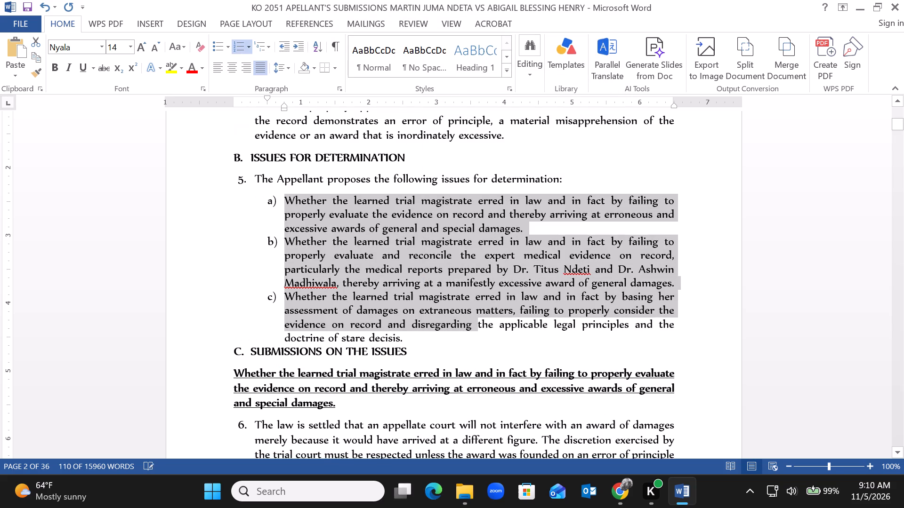
# Allow spacing between same-style paragraphs for issues a) to c), and decrease their indent to line up with paragraph 5.
pyautogui.click(345, 91)
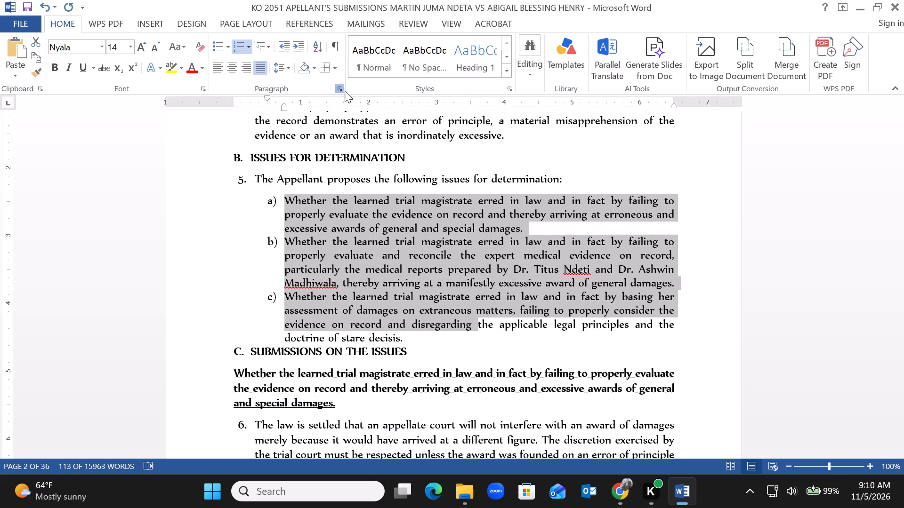
pyautogui.click(326, 281)
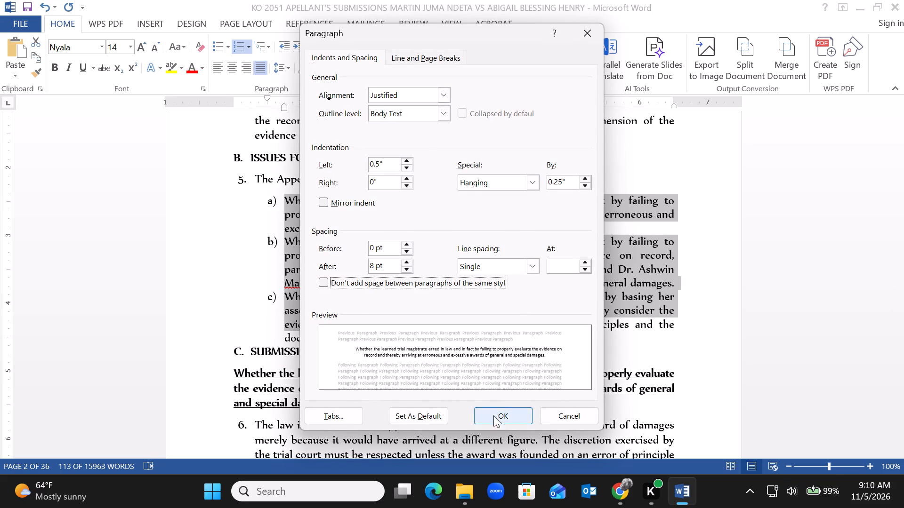
pyautogui.click(499, 421)
pyautogui.doubleClick(277, 47)
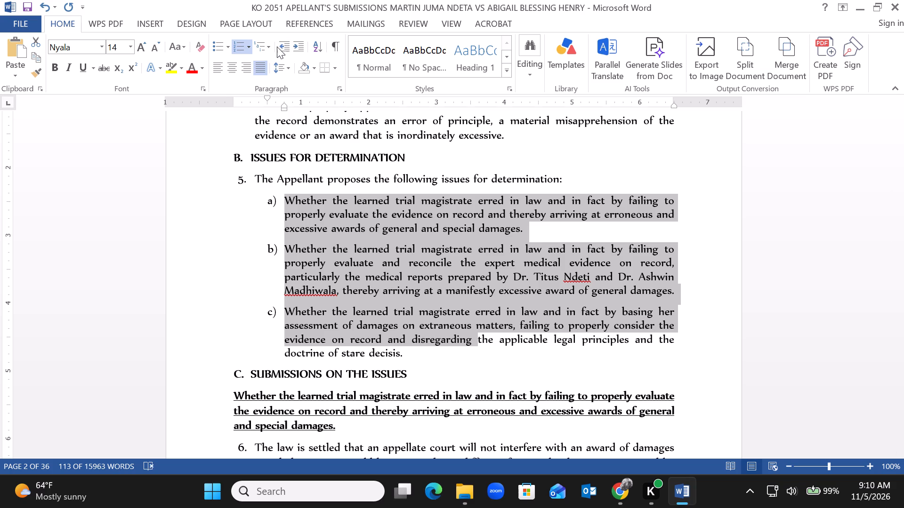
pyautogui.click(281, 42)
pyautogui.click(281, 42)
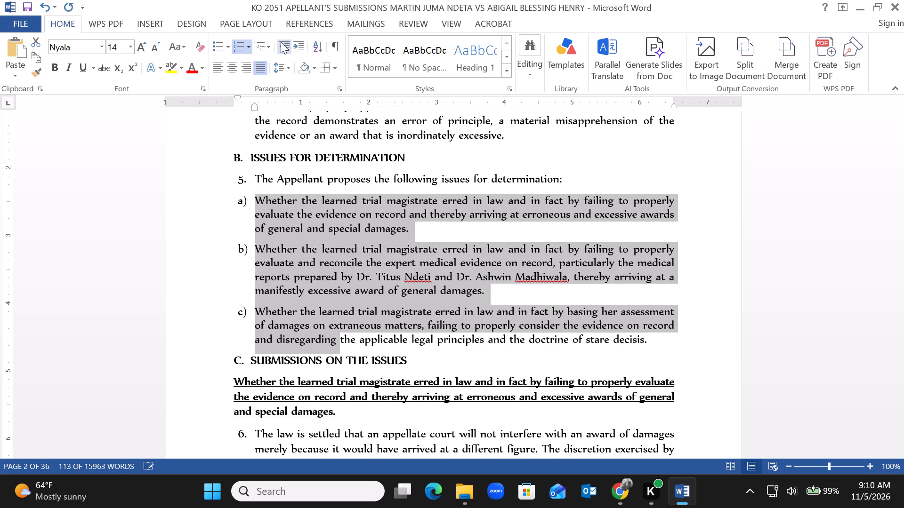
pyautogui.click(390, 270)
# Review the submissions from the issues section through paragraph 36, including the issue headings and the special damages and medical evidence paragraphs.
pyautogui.scroll(-5, 345, 253)
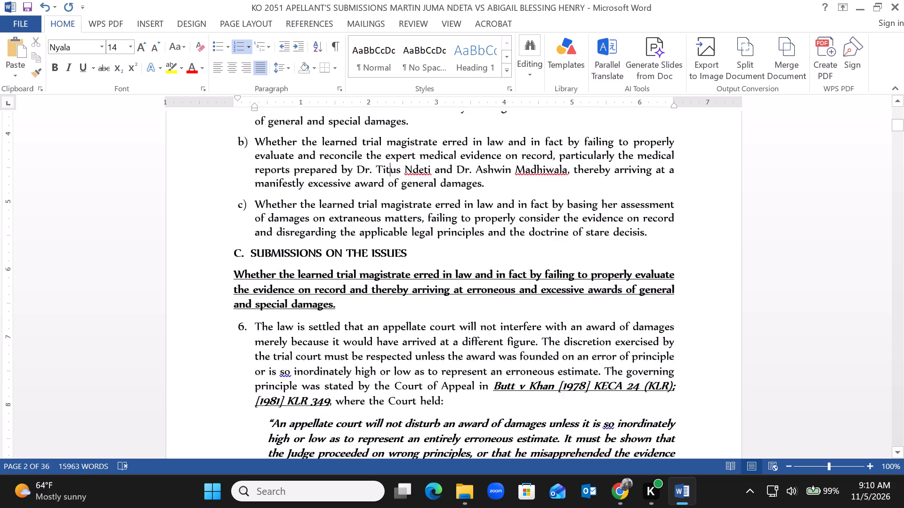
pyautogui.scroll(-6, 344, 248)
pyautogui.scroll(-20, 344, 248)
pyautogui.scroll(-10, 344, 248)
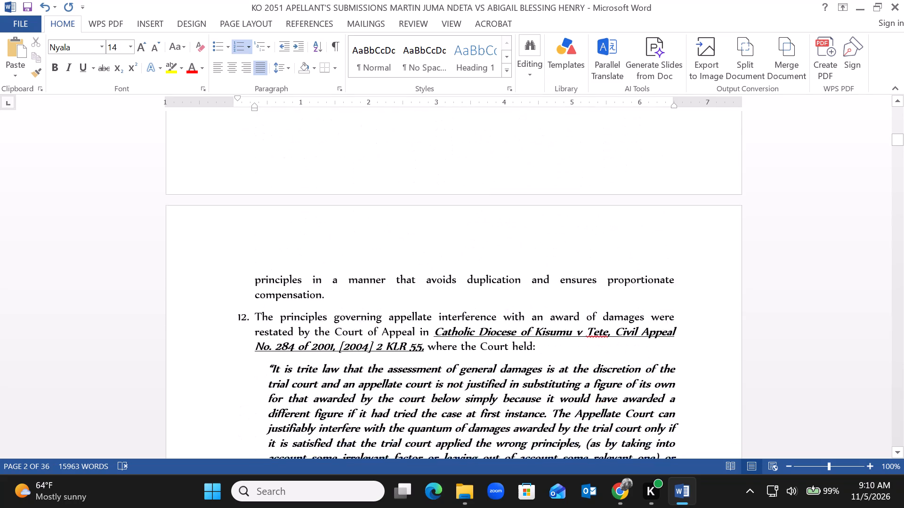
pyautogui.scroll(-6, 342, 229)
pyautogui.scroll(10, 341, 241)
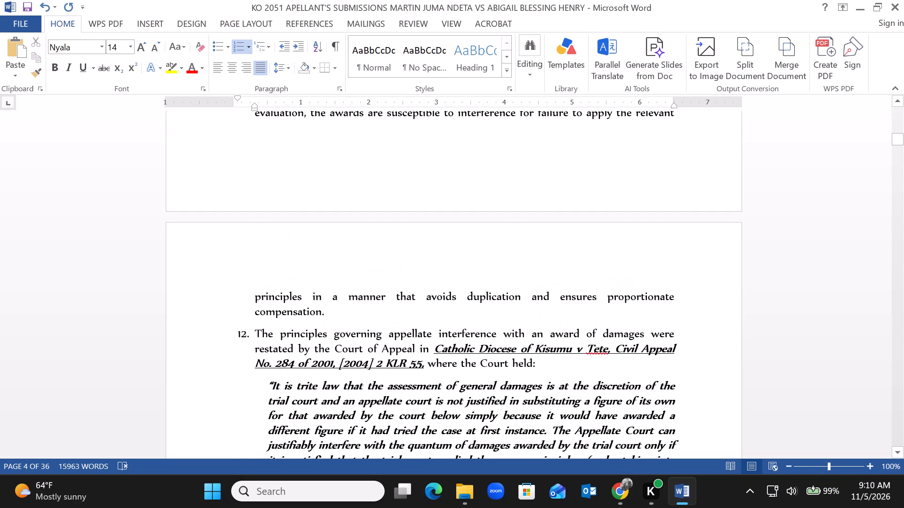
pyautogui.scroll(-11, 342, 228)
pyautogui.scroll(-14, 341, 226)
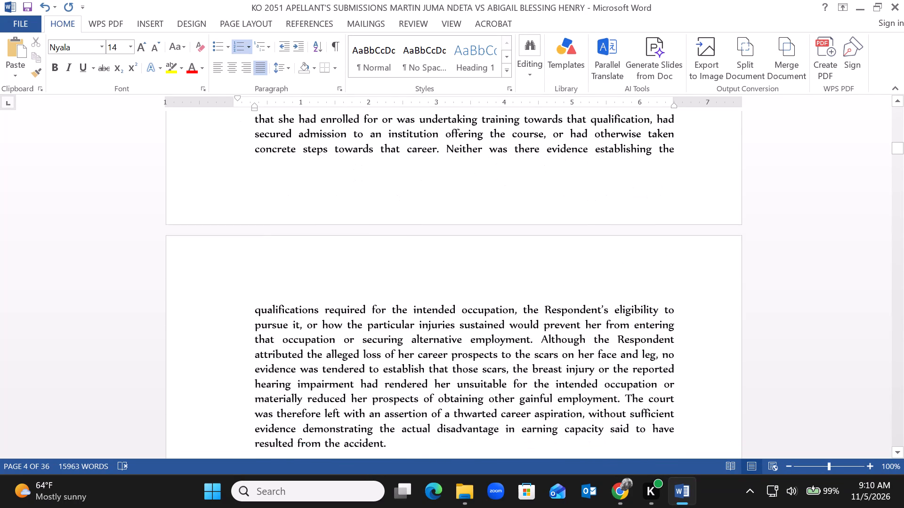
pyautogui.scroll(-2, 340, 226)
pyautogui.scroll(-19, 345, 225)
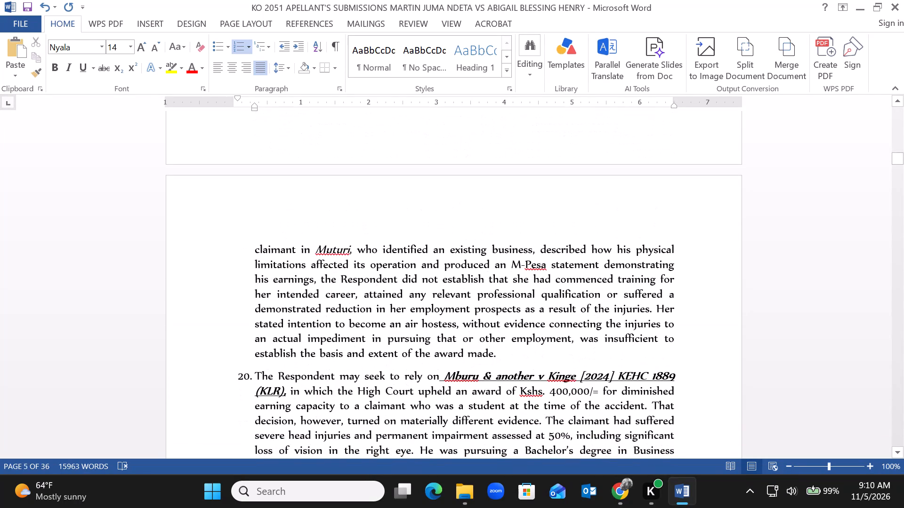
pyautogui.scroll(-5, 350, 228)
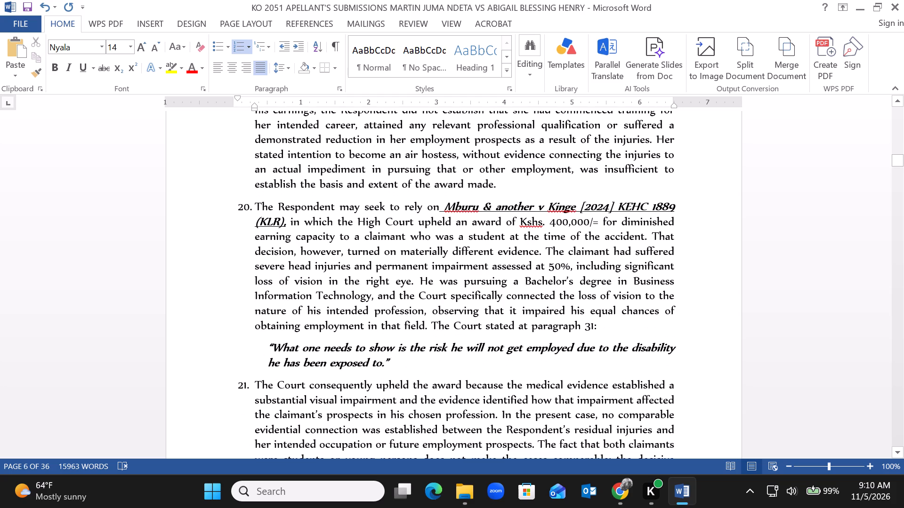
pyautogui.scroll(-20, 352, 227)
pyautogui.scroll(-6, 352, 227)
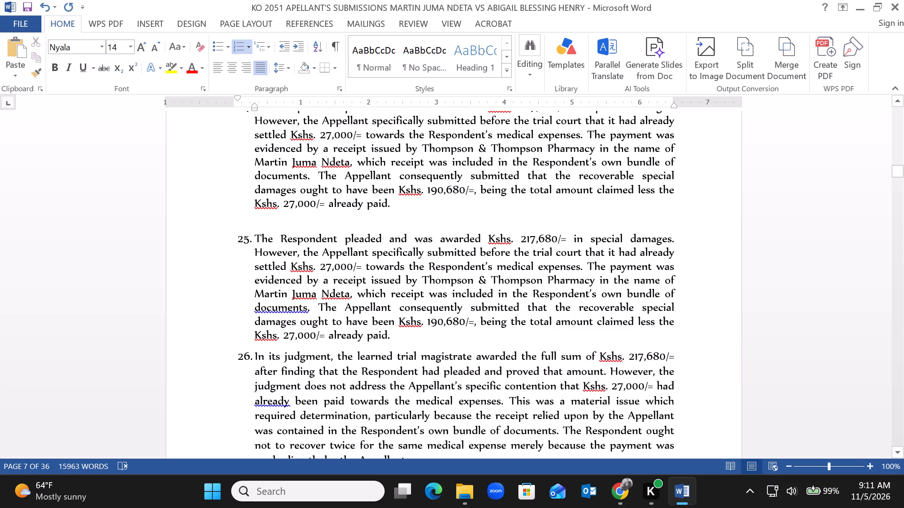
pyautogui.scroll(-11, 411, 267)
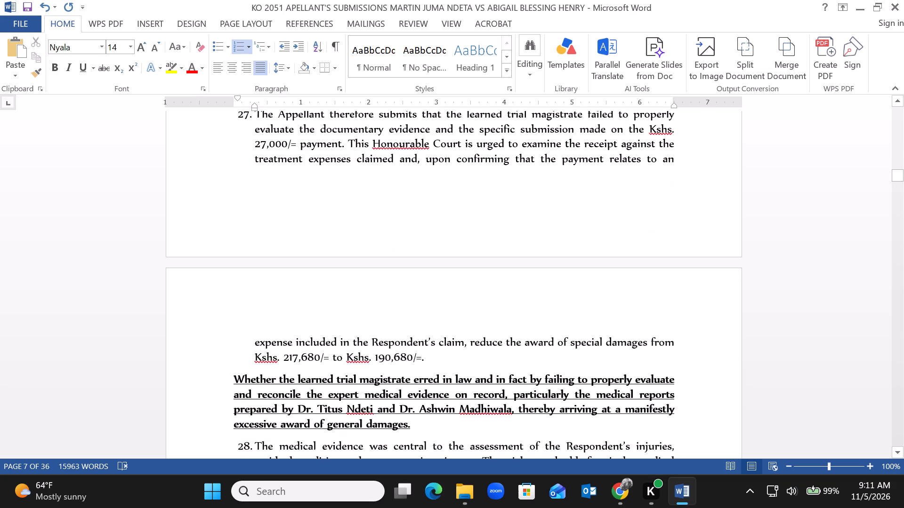
pyautogui.scroll(-8, 413, 280)
pyautogui.scroll(4, 414, 280)
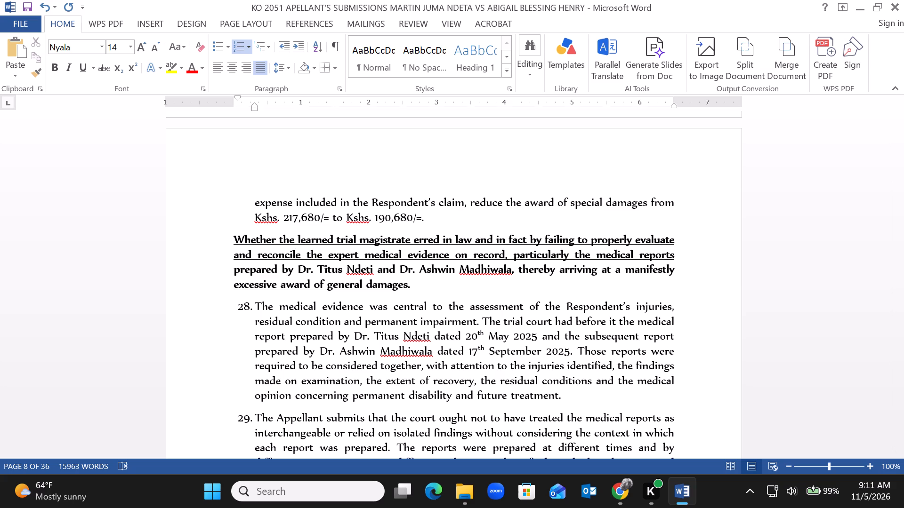
pyautogui.scroll(-5, 379, 295)
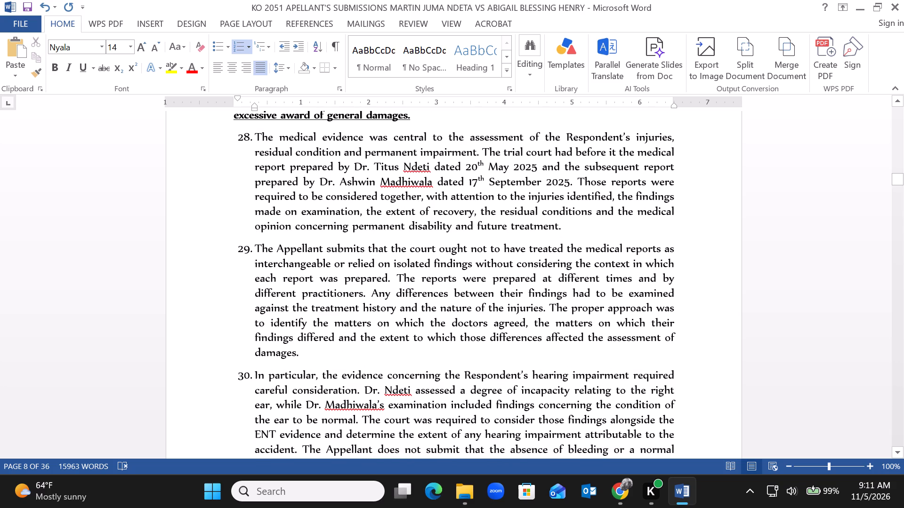
pyautogui.scroll(-9, 399, 262)
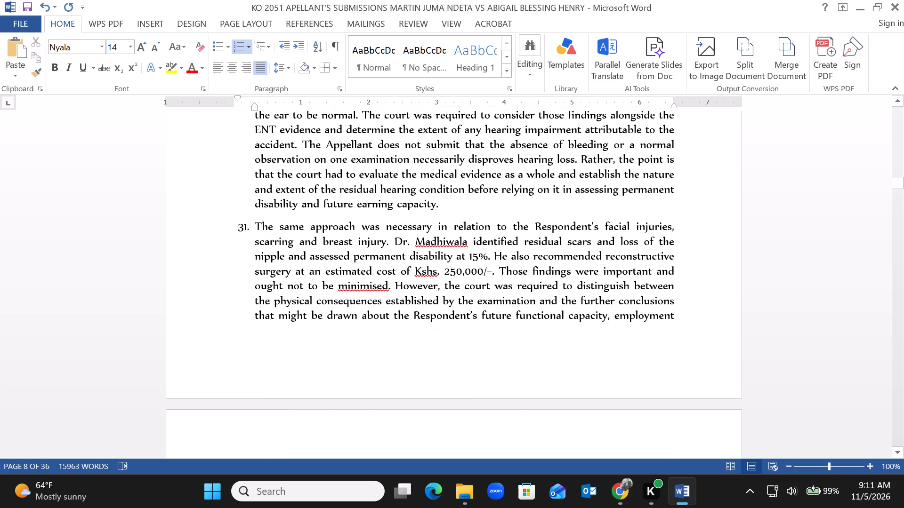
pyautogui.scroll(-13, 404, 246)
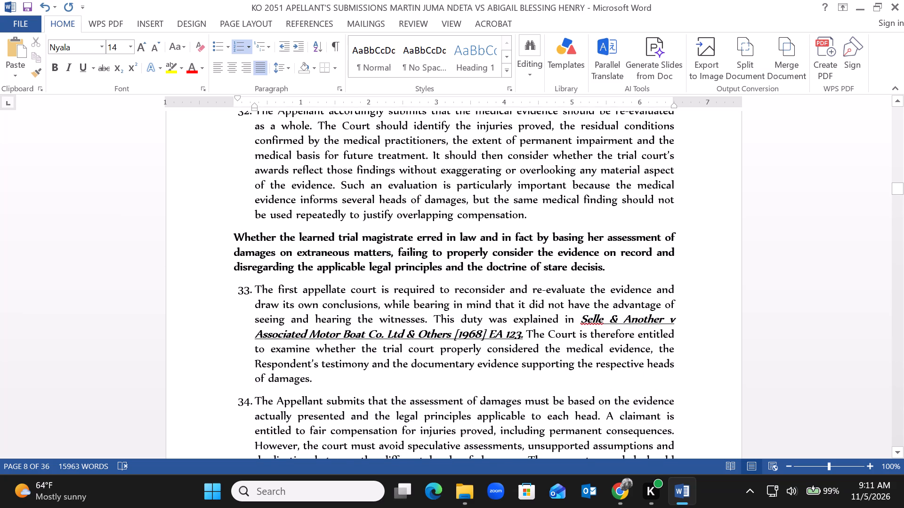
pyautogui.scroll(-12, 404, 253)
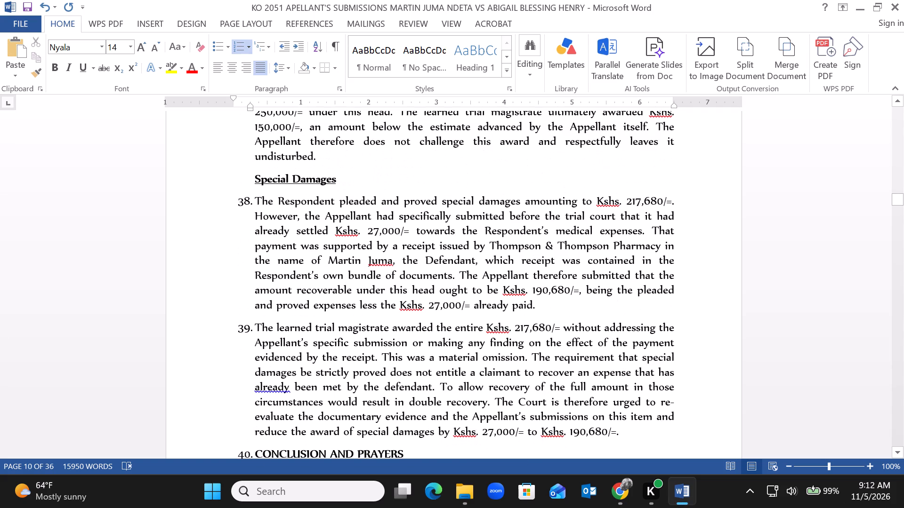
pyautogui.moveTo(629, 435); pyautogui.dragTo(129, 172)
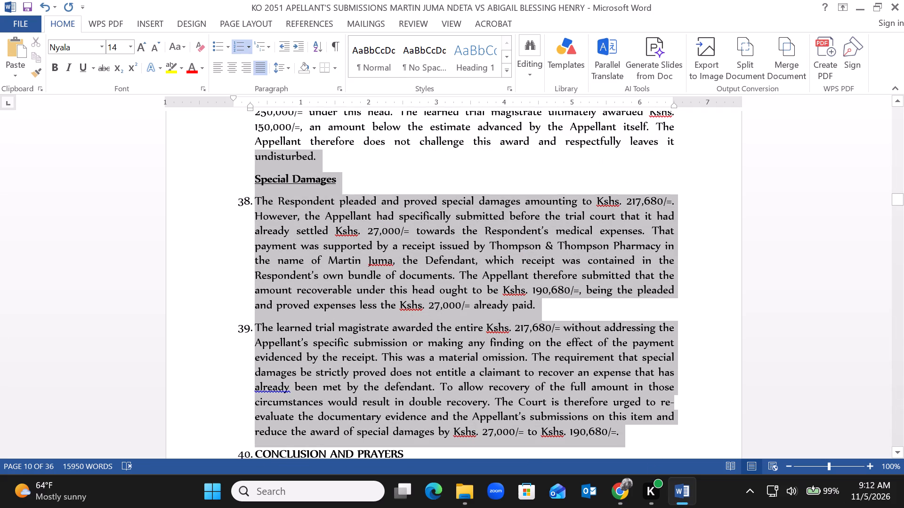
pyautogui.moveTo(129, 172); pyautogui.dragTo(129, 173)
pyautogui.click(131, 179)
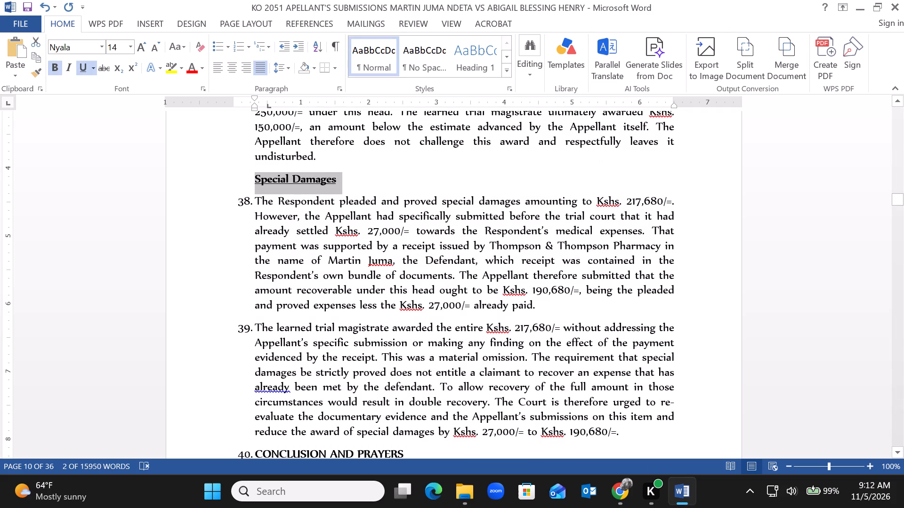
pyautogui.moveTo(629, 441); pyautogui.dragTo(240, 186)
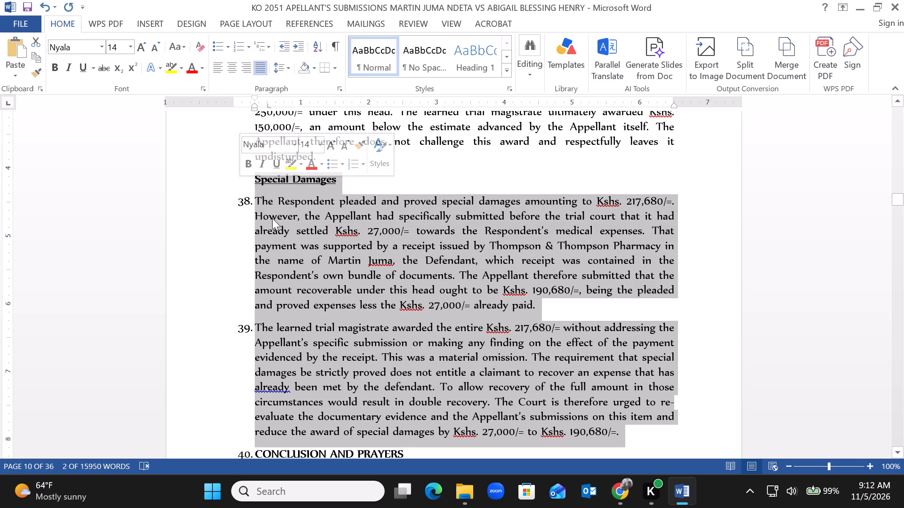
pyautogui.press('BackSpace')
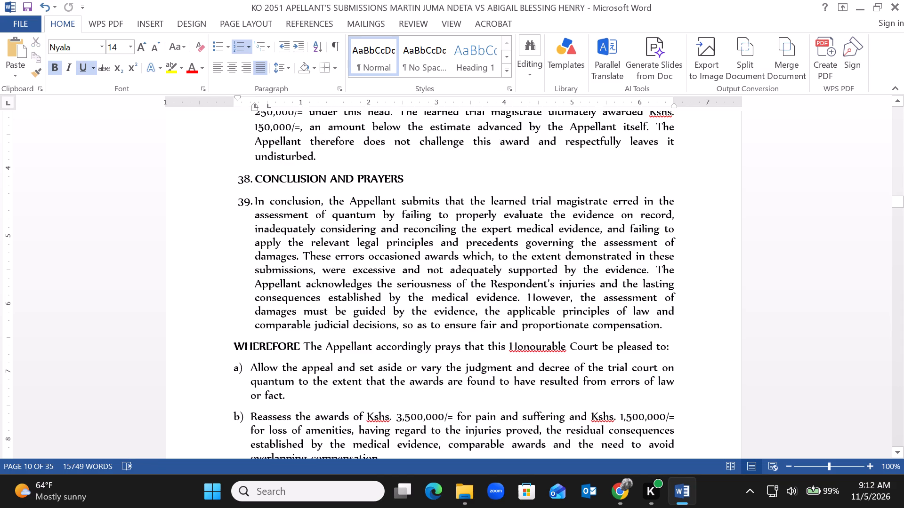
# Remove the paragraph number and indent from the CONCLUSION AND PRAYERS heading.
pyautogui.press('BackSpace')
pyautogui.press('BackSpace')
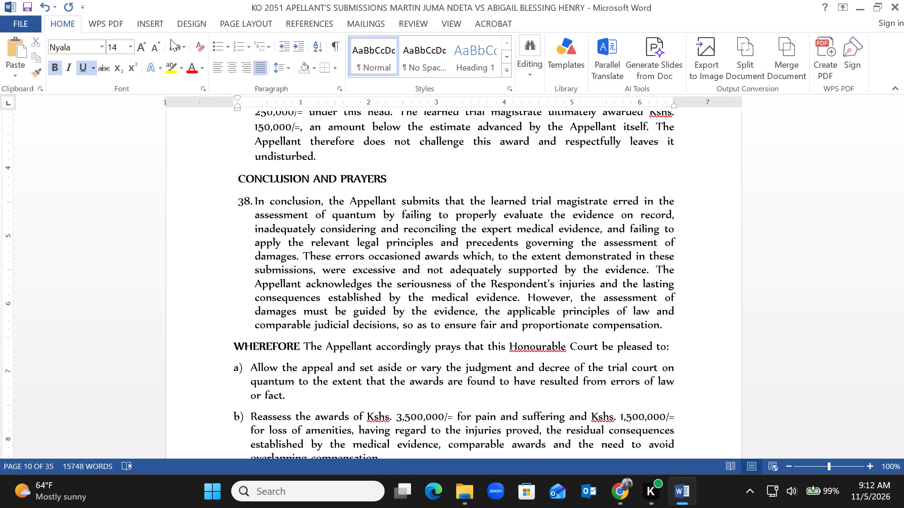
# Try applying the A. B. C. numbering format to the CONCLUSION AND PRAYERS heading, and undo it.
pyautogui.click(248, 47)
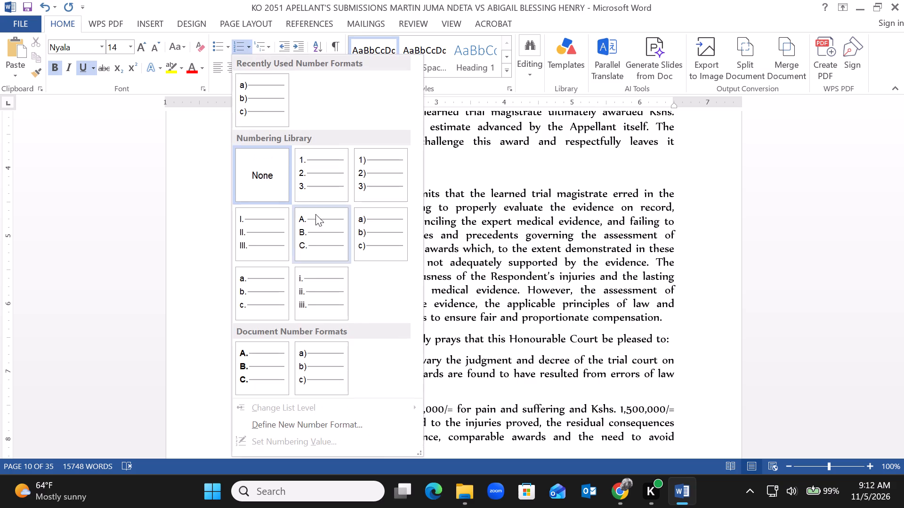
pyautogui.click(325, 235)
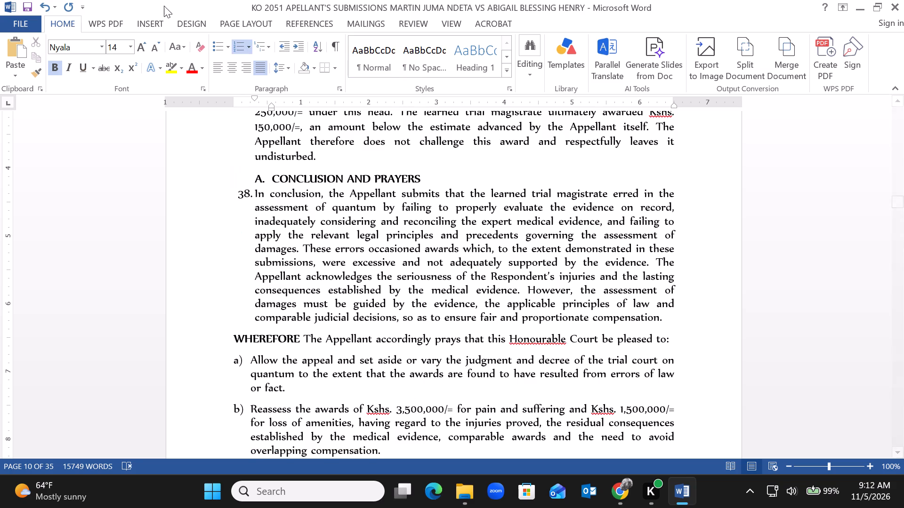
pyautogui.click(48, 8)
# Check the lettering of the earlier section headings back to SUBMISSIONS ON THE ISSUES, and letter the CONCLUSION AND PRAYERS heading D.
pyautogui.scroll(5, 338, 237)
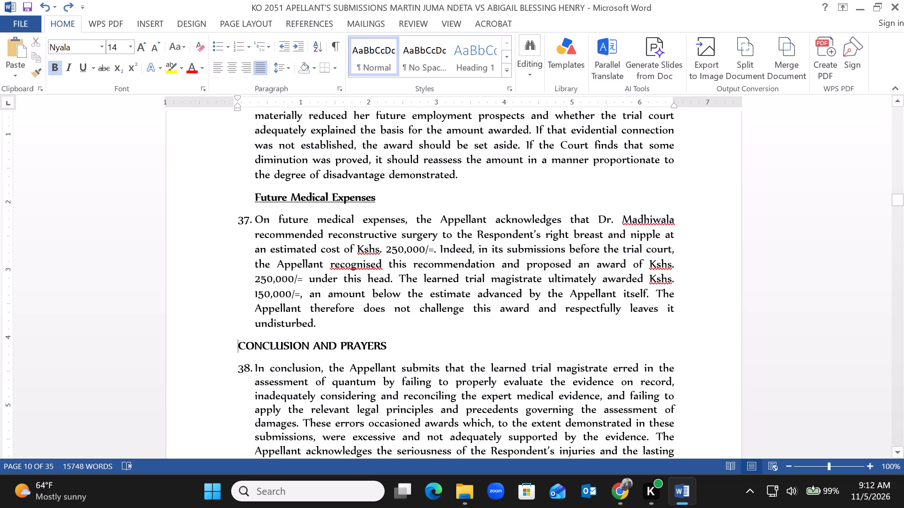
pyautogui.scroll(11, 334, 219)
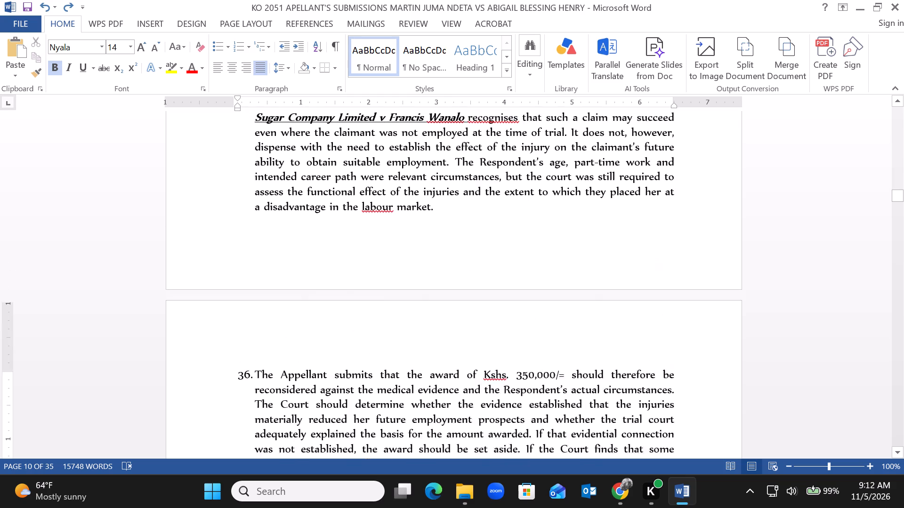
pyautogui.scroll(15, 334, 218)
pyautogui.scroll(10, 334, 217)
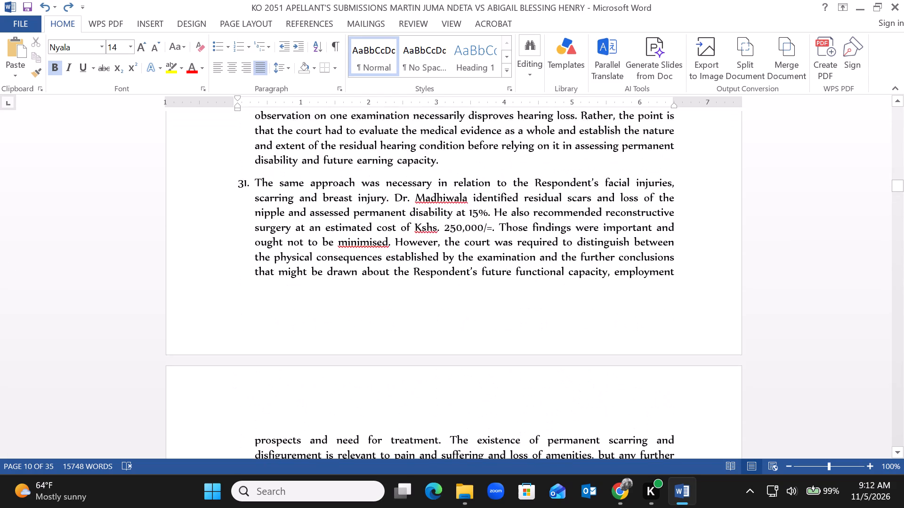
pyautogui.scroll(17, 334, 217)
pyautogui.scroll(6, 334, 217)
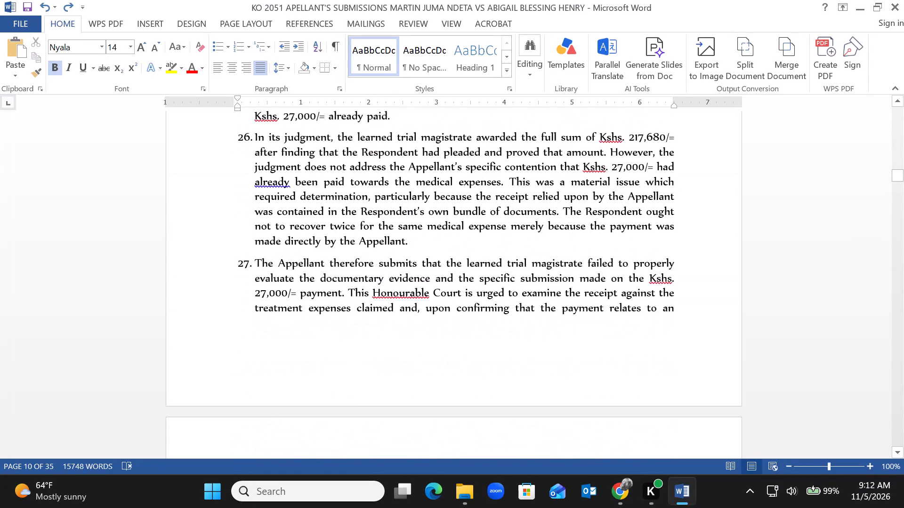
pyautogui.scroll(6, 334, 217)
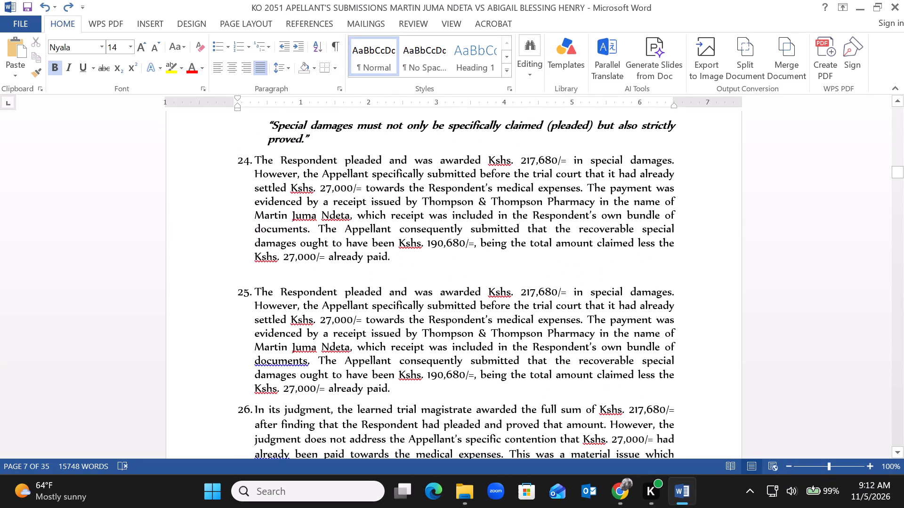
pyautogui.scroll(17, 332, 230)
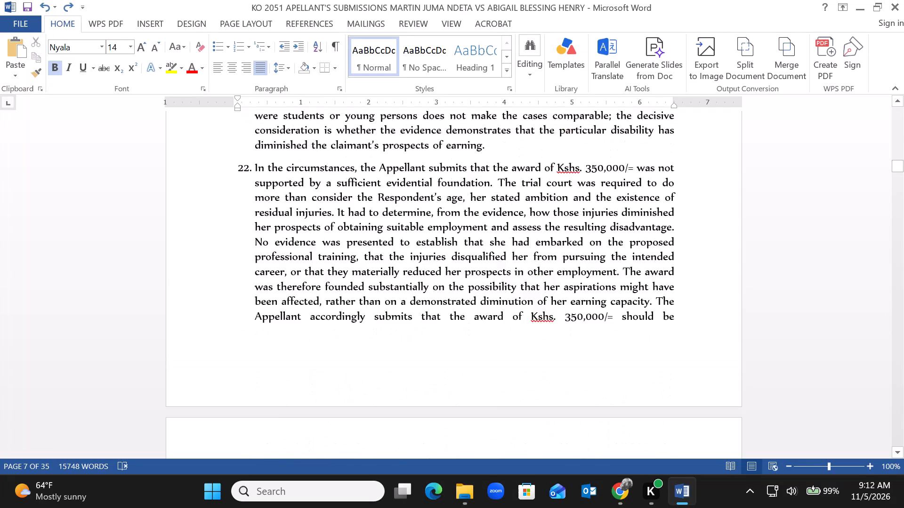
pyautogui.scroll(20, 331, 225)
pyautogui.scroll(4, 331, 224)
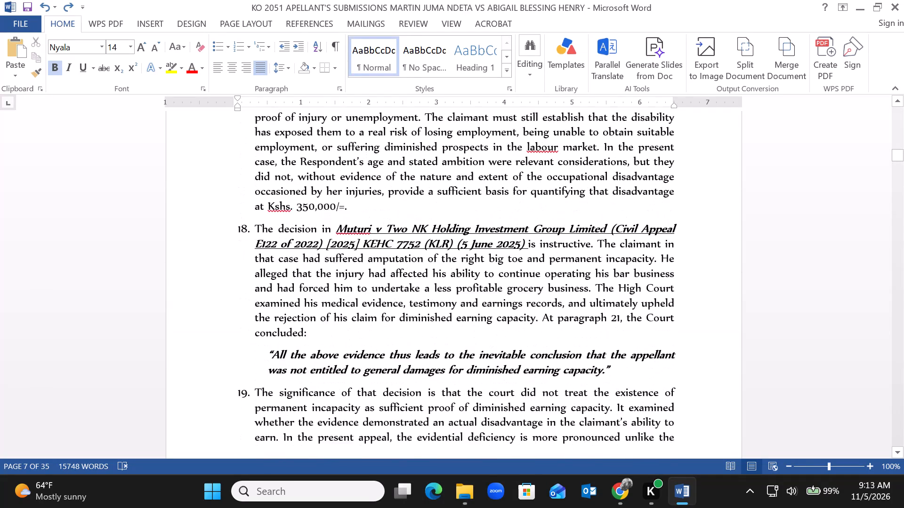
pyautogui.scroll(20, 327, 216)
pyautogui.scroll(6, 327, 216)
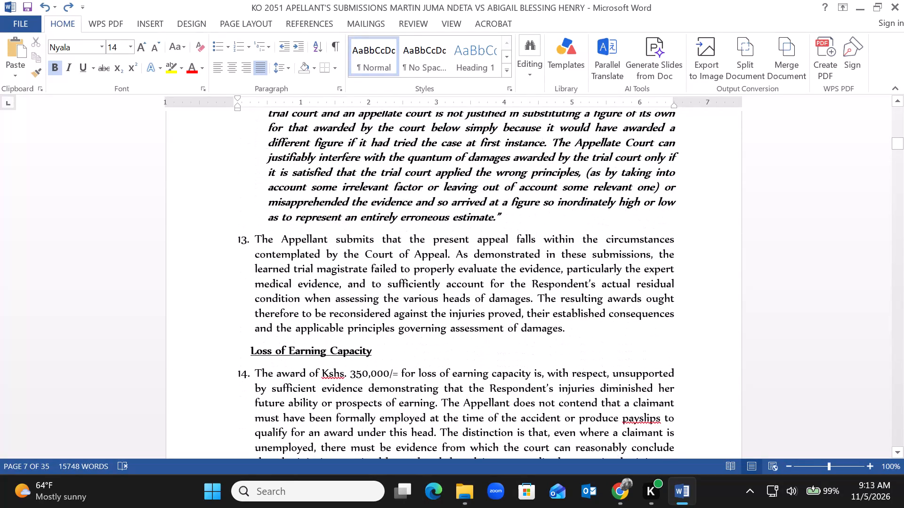
pyautogui.scroll(20, 325, 214)
pyautogui.scroll(7, 325, 214)
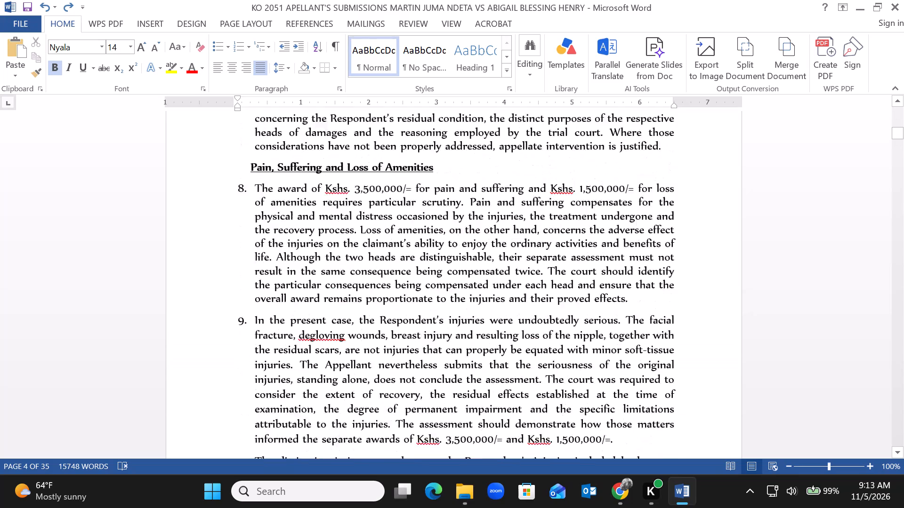
pyautogui.scroll(17, 325, 214)
pyautogui.scroll(-7, 326, 214)
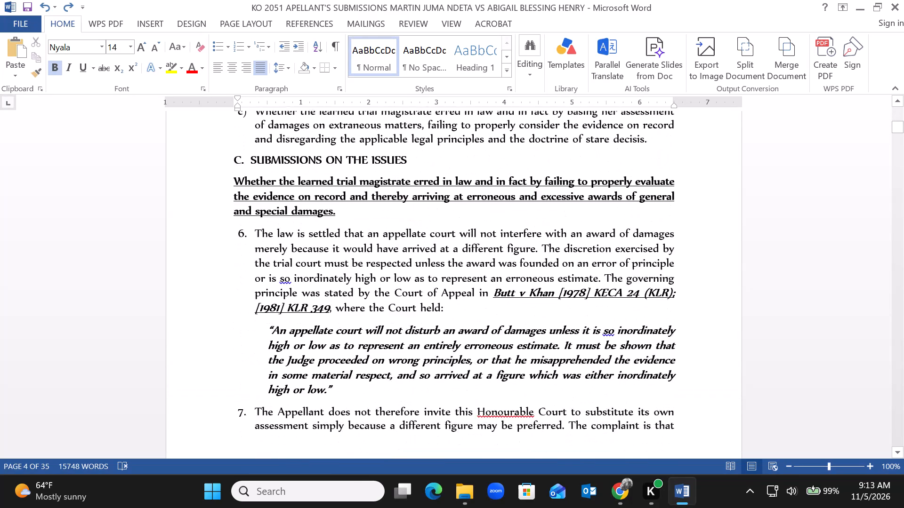
pyautogui.scroll(-20, 327, 214)
pyautogui.scroll(-20, 327, 214)
pyautogui.scroll(-13, 327, 214)
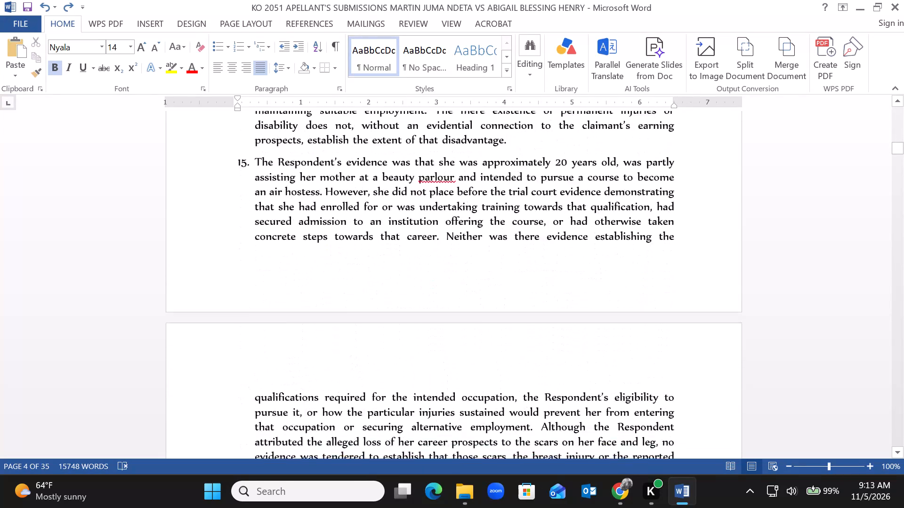
pyautogui.scroll(-20, 331, 215)
pyautogui.scroll(-20, 331, 215)
pyautogui.scroll(-12, 331, 215)
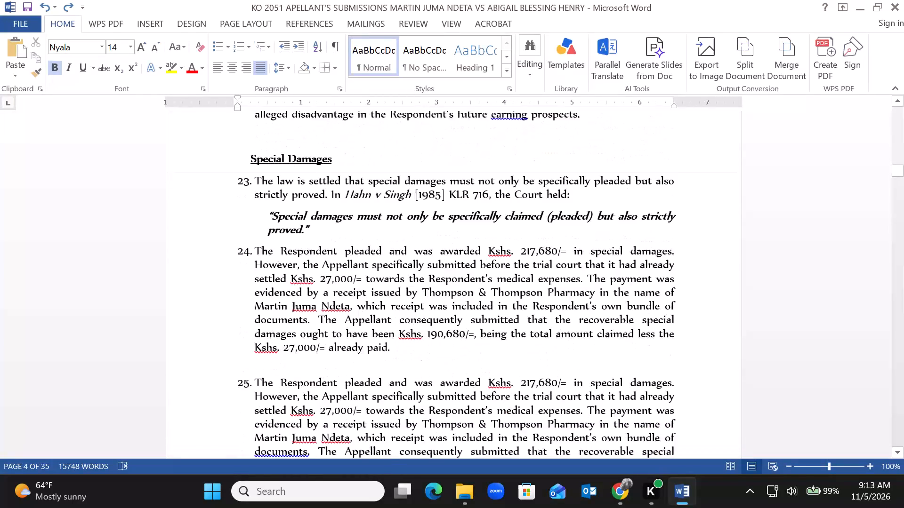
pyautogui.scroll(-20, 336, 229)
pyautogui.scroll(-2, 336, 229)
pyautogui.scroll(-20, 340, 254)
pyautogui.scroll(-1, 340, 254)
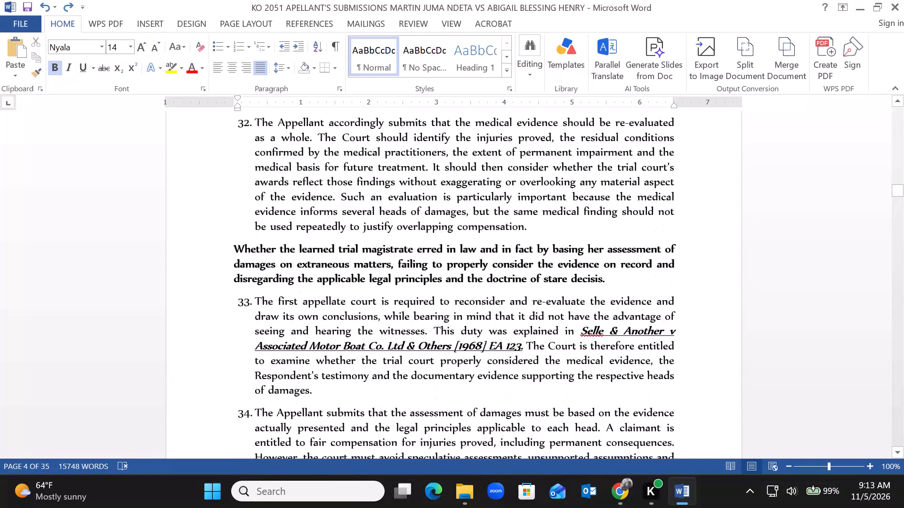
pyautogui.scroll(-20, 338, 256)
pyautogui.scroll(-5, 338, 256)
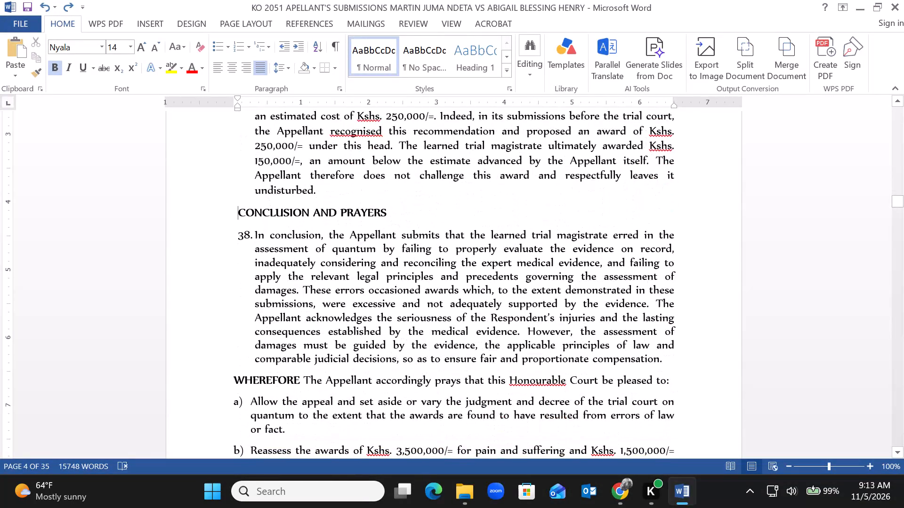
pyautogui.press('d')
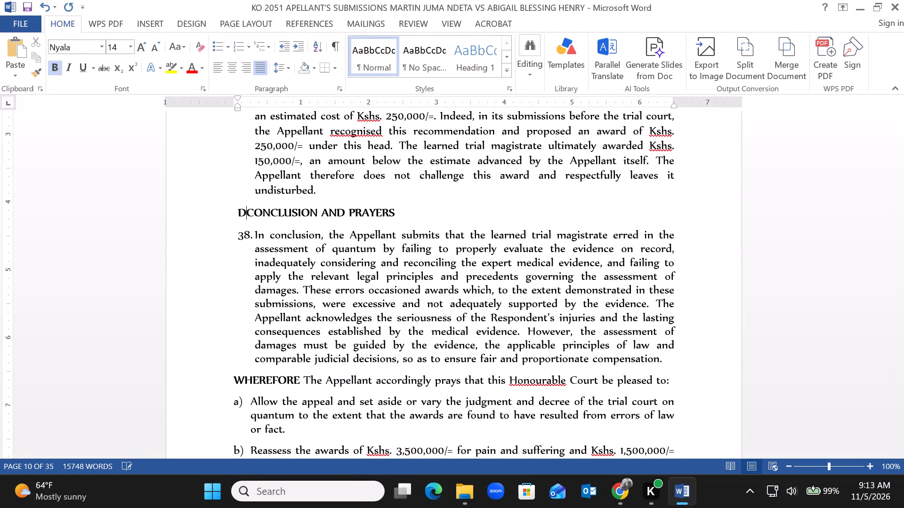
pyautogui.write('.')
pyautogui.press('space')
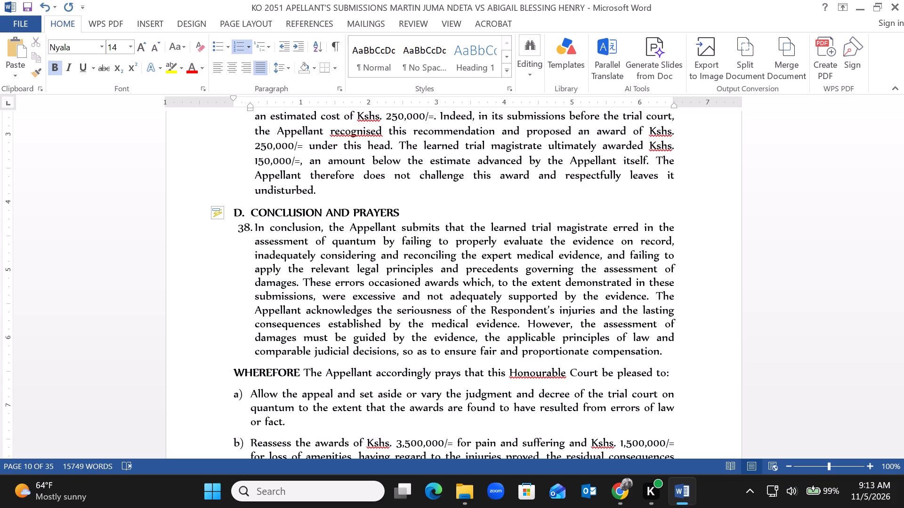
# Allow space between same-style paragraphs and set single line spacing for the CONCLUSION AND PRAYERS heading and paragraph 38.
pyautogui.moveTo(321, 206); pyautogui.dragTo(336, 238)
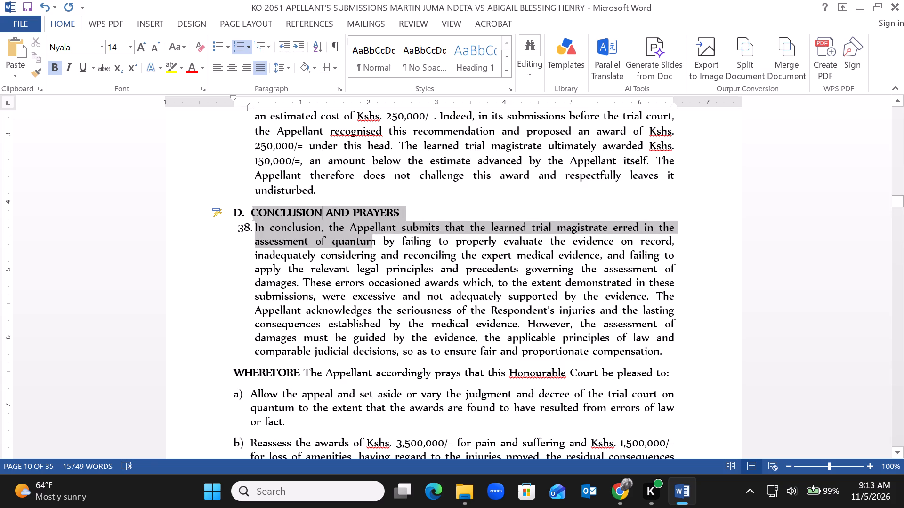
pyautogui.moveTo(336, 238); pyautogui.dragTo(336, 239)
pyautogui.click(336, 91)
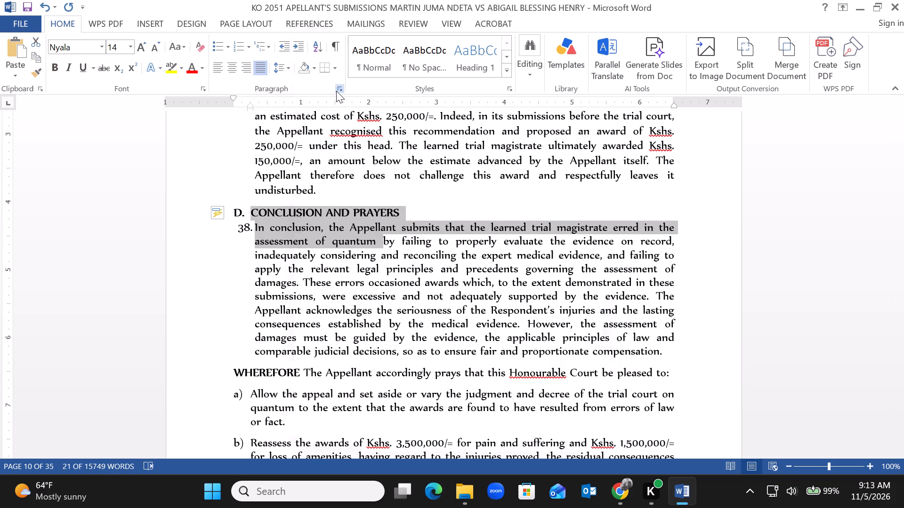
pyautogui.click(319, 282)
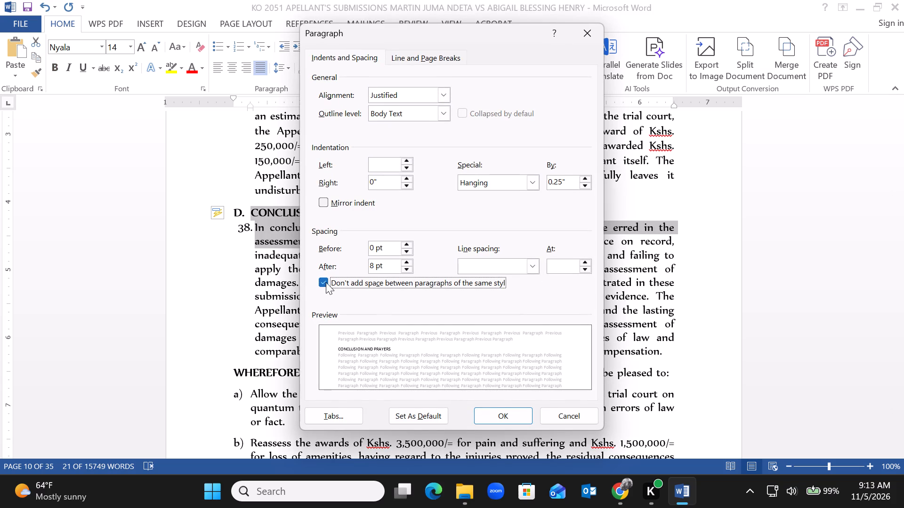
pyautogui.click(326, 282)
pyautogui.click(478, 268)
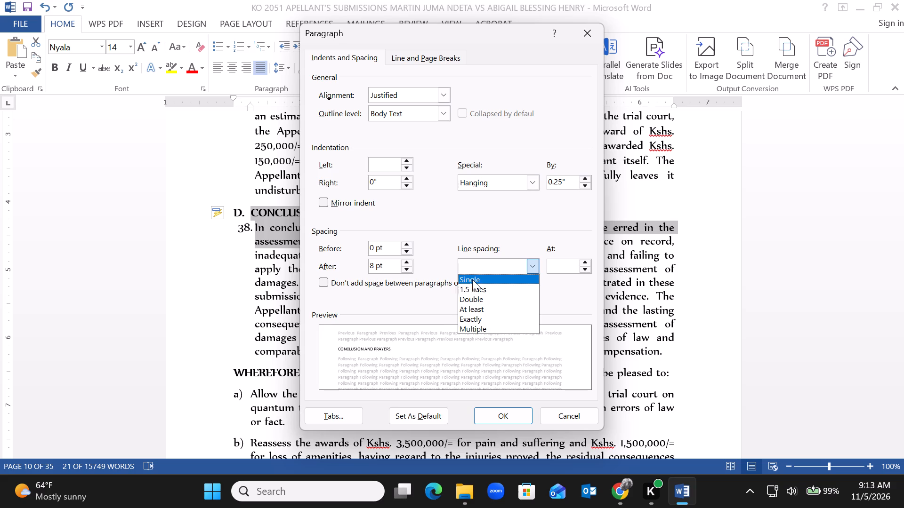
pyautogui.click(472, 279)
pyautogui.click(492, 420)
pyautogui.click(399, 346)
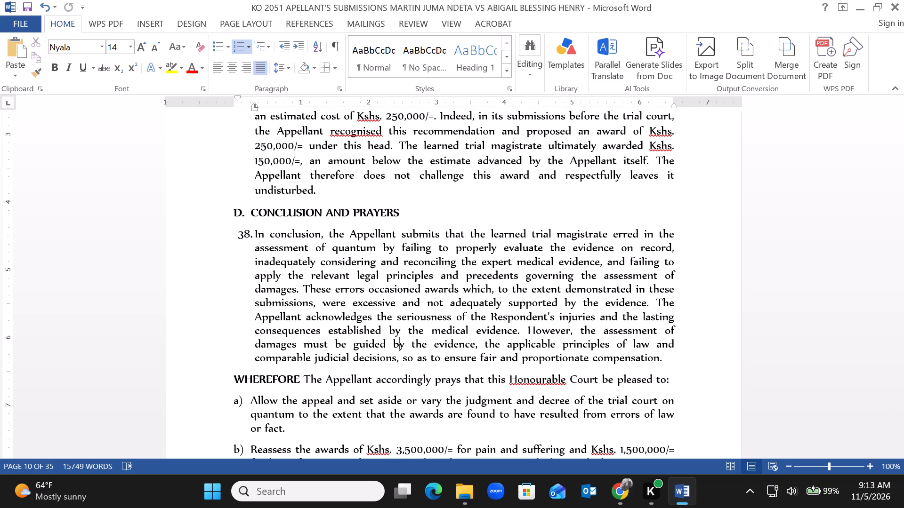
# Review the prayers, signature block and service details, and the numbered paragraphs and issue headings before the conclusion.
pyautogui.scroll(-20, 371, 348)
pyautogui.scroll(-11, 371, 348)
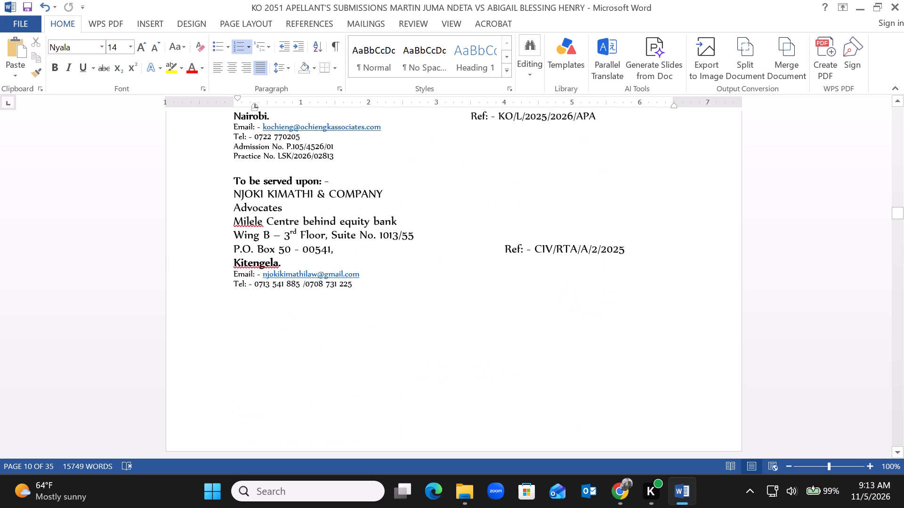
pyautogui.scroll(-2, 382, 354)
pyautogui.scroll(20, 383, 352)
pyautogui.scroll(2, 383, 352)
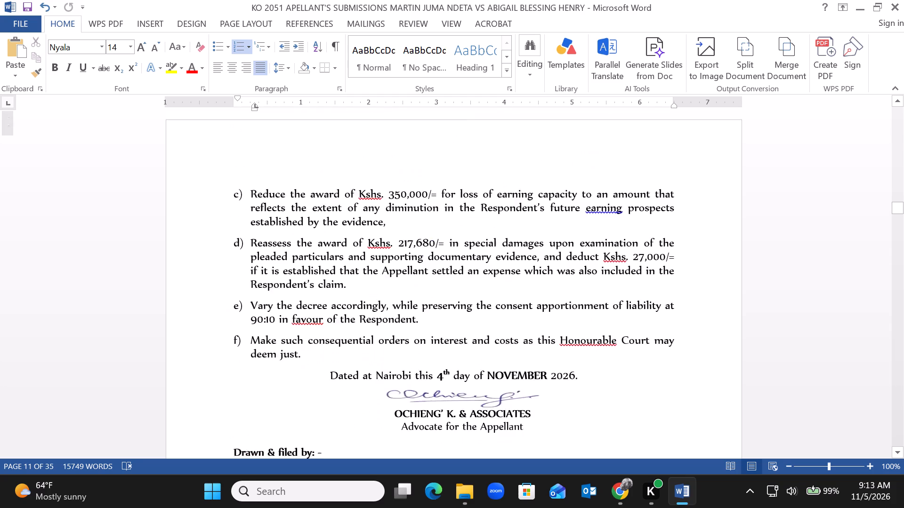
pyautogui.scroll(20, 379, 343)
pyautogui.scroll(20, 379, 343)
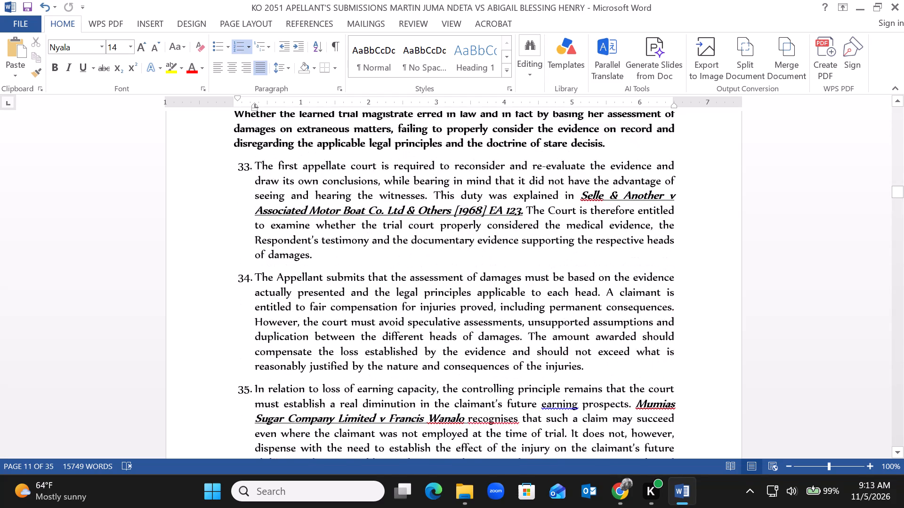
pyautogui.scroll(20, 371, 327)
pyautogui.scroll(5, 371, 327)
pyautogui.middleClick(369, 331)
pyautogui.middleClick(369, 332)
pyautogui.middleClick(369, 332)
pyautogui.middleClick(369, 332)
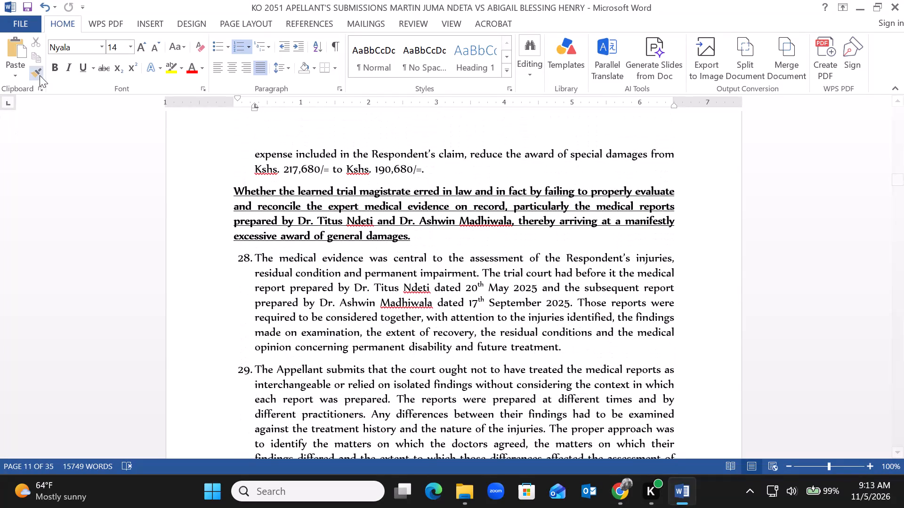
# Save the appellant's submissions document.
pyautogui.click(12, 18)
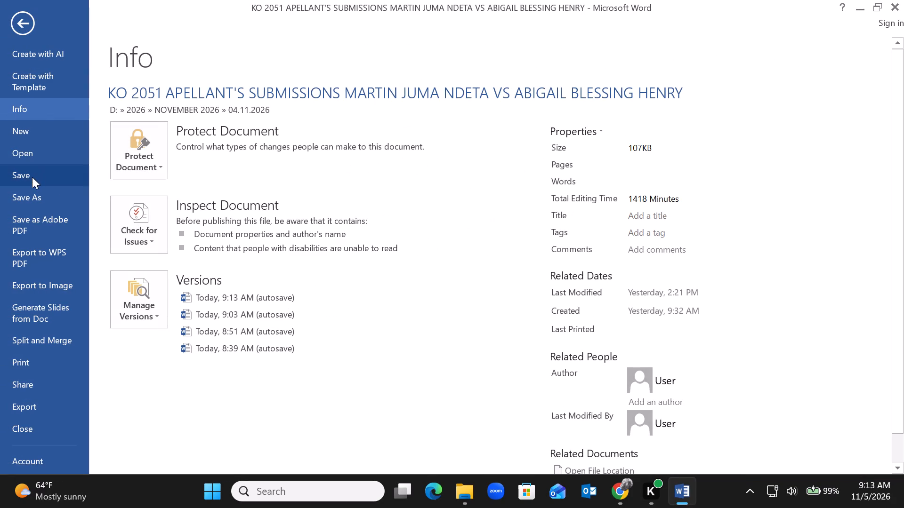
pyautogui.click(32, 177)
# Skim the saved submissions back to the title page and close the document.
pyautogui.scroll(11, 318, 270)
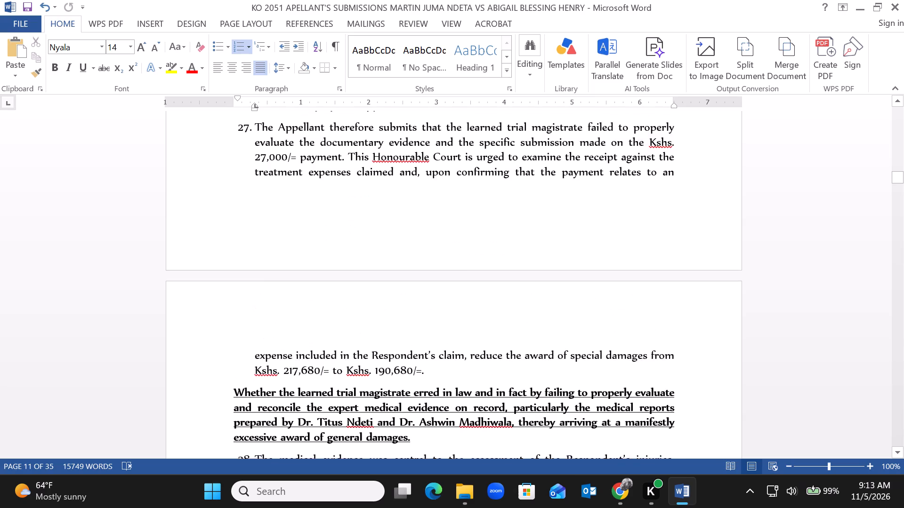
pyautogui.scroll(20, 309, 261)
pyautogui.scroll(20, 309, 261)
pyautogui.scroll(19, 309, 261)
pyautogui.middleClick(251, 313)
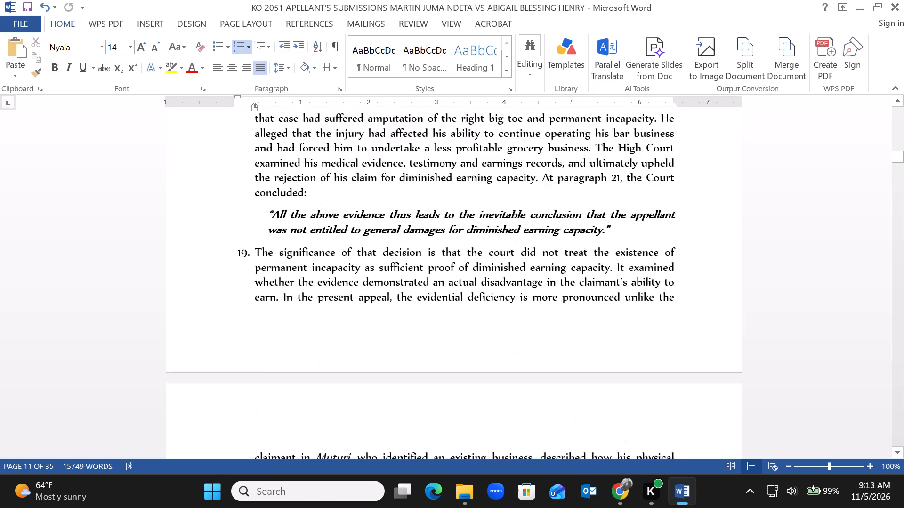
pyautogui.scroll(20, 249, 317)
pyautogui.scroll(20, 249, 317)
pyautogui.scroll(18, 249, 317)
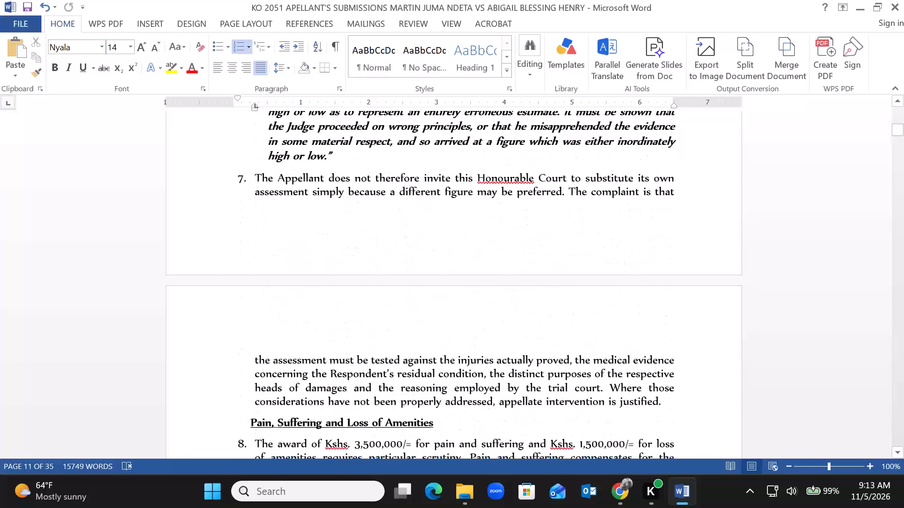
pyautogui.scroll(20, 249, 318)
pyautogui.scroll(17, 249, 318)
pyautogui.middleClick(249, 318)
pyautogui.middleClick(243, 328)
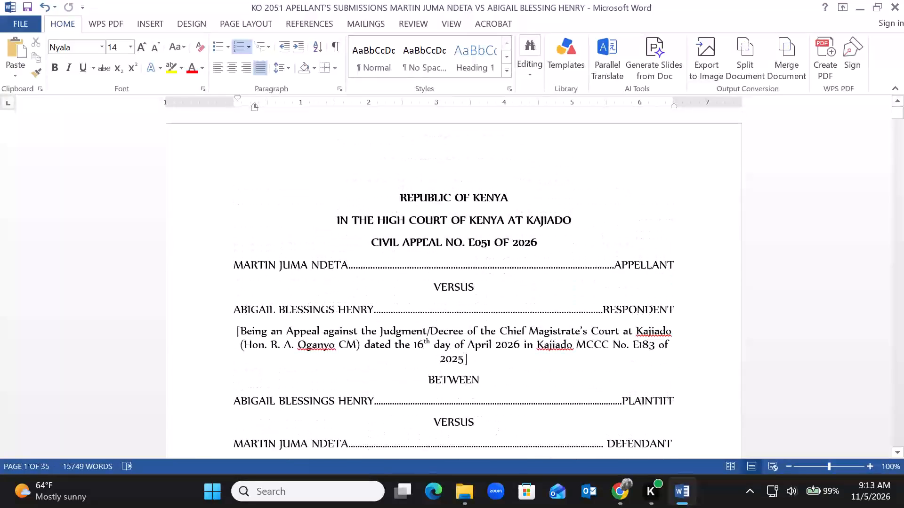
pyautogui.click(898, 3)
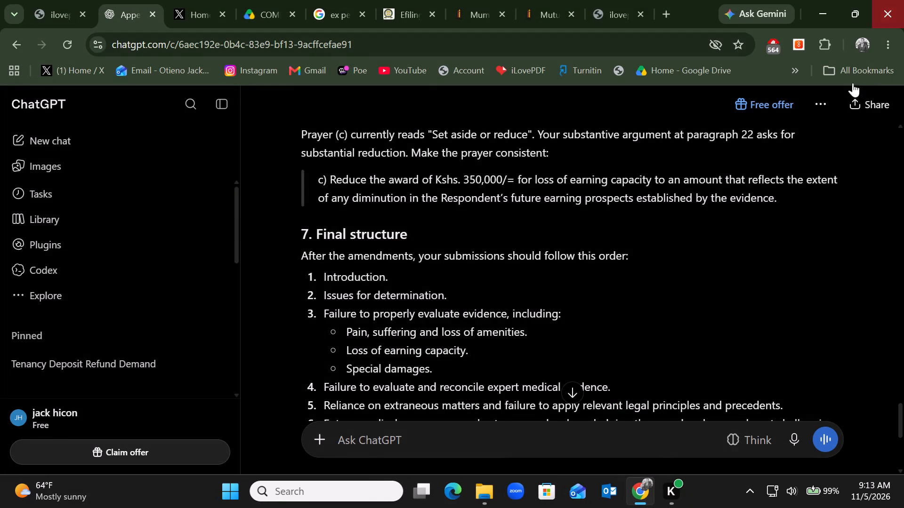
# Close the Google search tab in Chrome, leaving the Judiciary e-filing dashboard open.
pyautogui.click(341, 9)
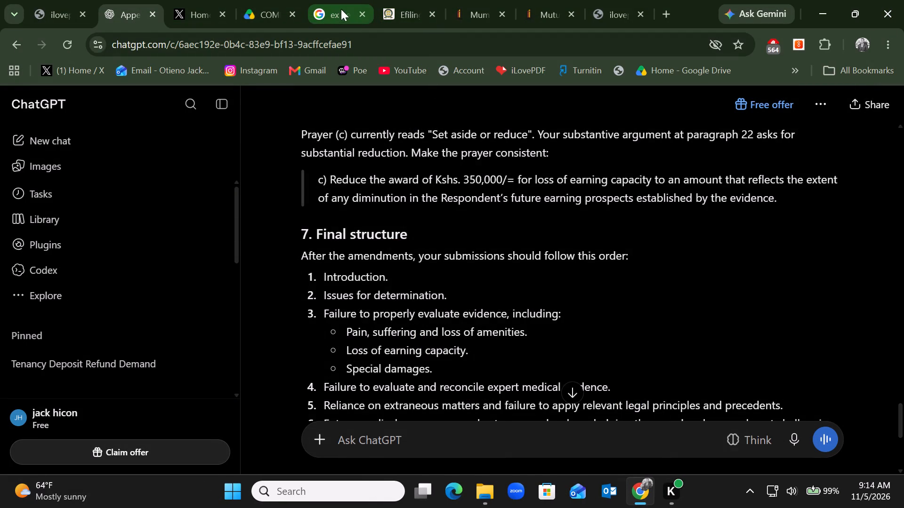
pyautogui.click(364, 10)
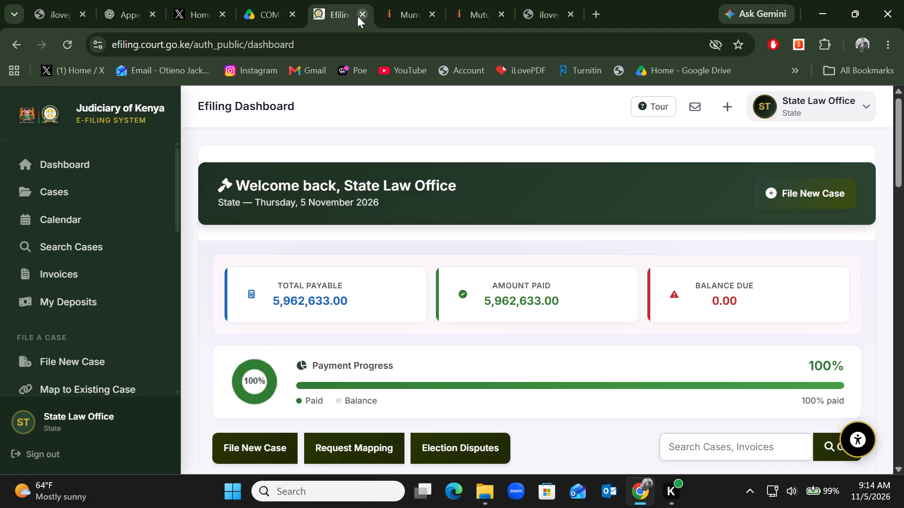
# Open the 04.11.2026 folder containing the submissions document in File Explorer.
pyautogui.doubleClick(482, 490)
pyautogui.click(487, 499)
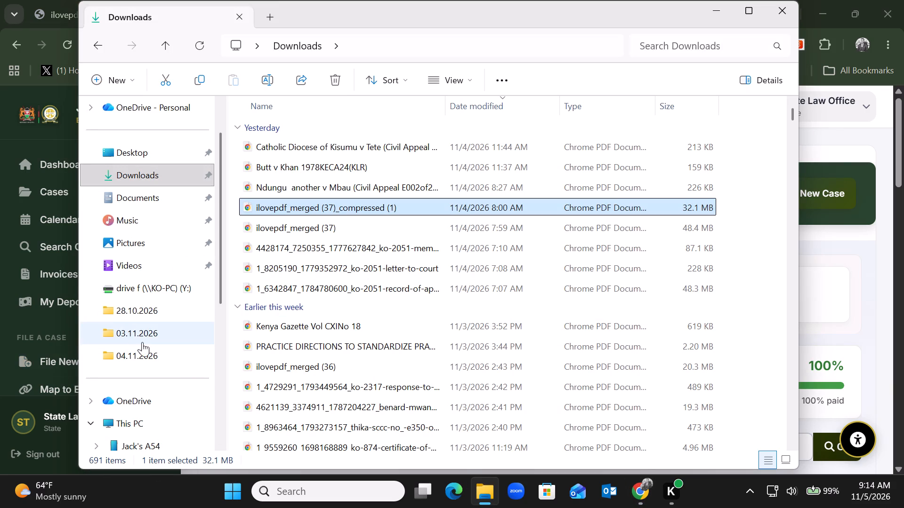
pyautogui.doubleClick(145, 357)
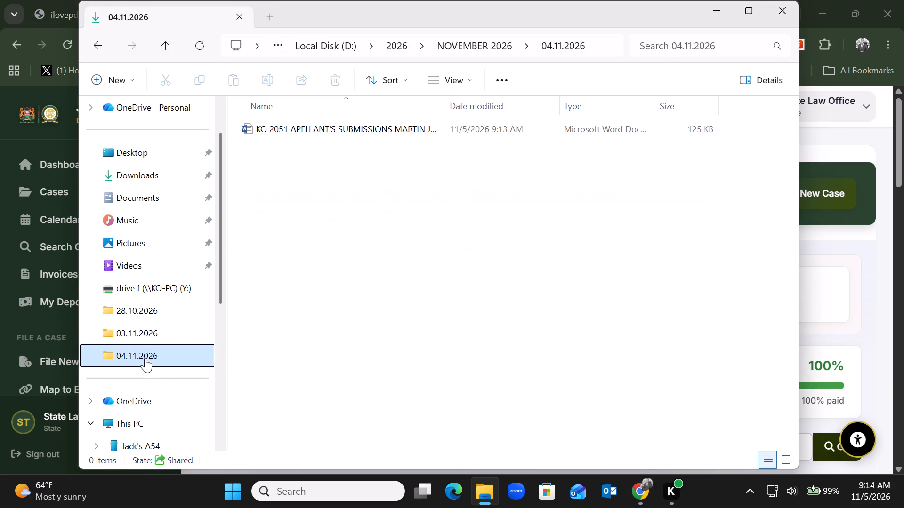
# Open the appellant's submissions document from the 04.11.2026 folder in Word and copy its entire text.
pyautogui.doubleClick(386, 131)
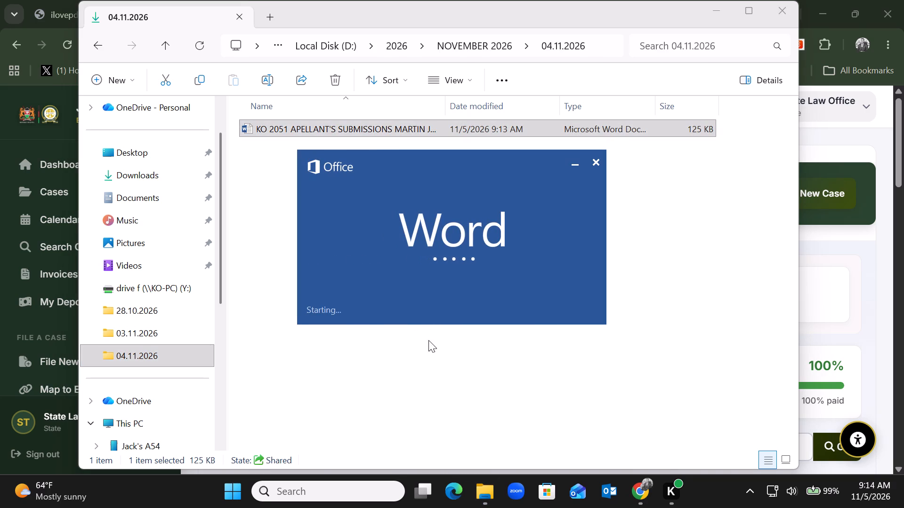
pyautogui.moveTo(423, 333); pyautogui.dragTo(469, 355)
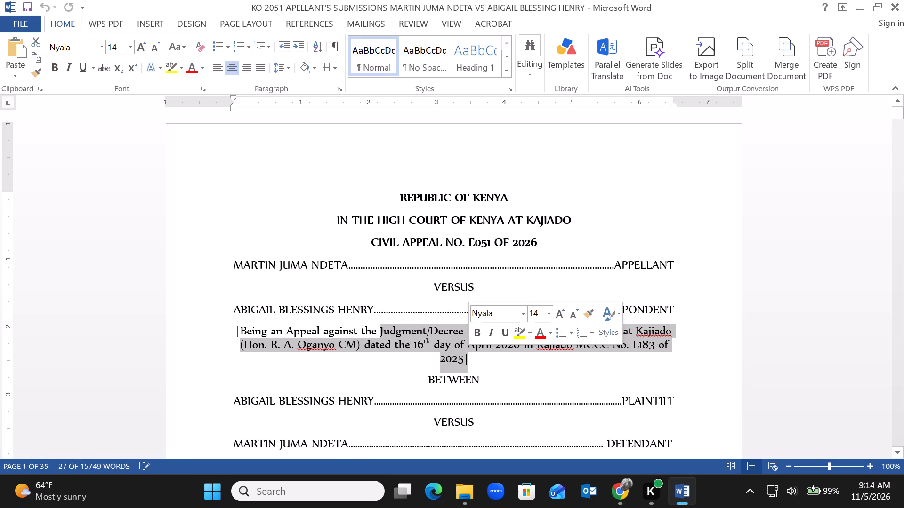
pyautogui.hotkey('ctrl', 'c')
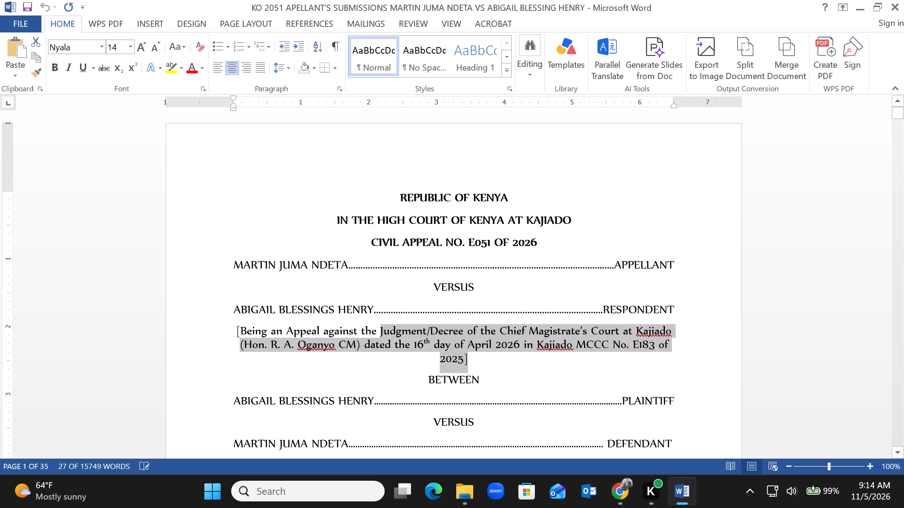
pyautogui.hotkey('ctrl', 'a')
pyautogui.hotkey('ctrl', 'c')
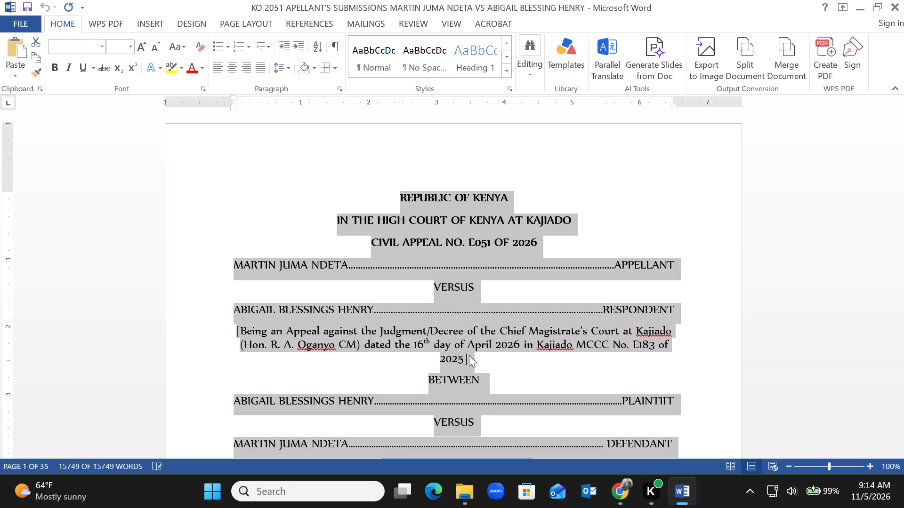